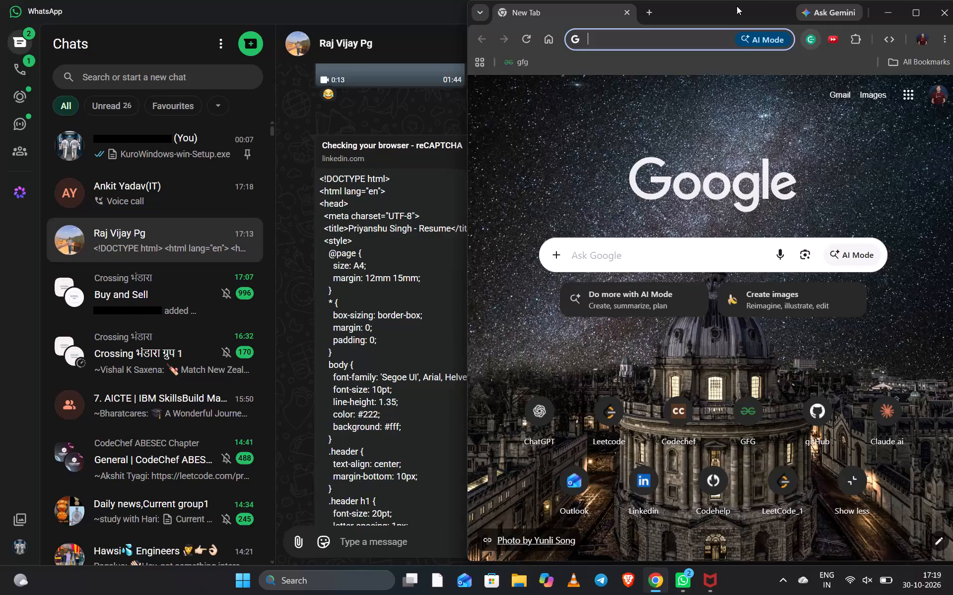
# Maximize the browser window, search Google for "overleaf" and open the Overleaf online LaTeX editor website.
pyautogui.click(911, 9)
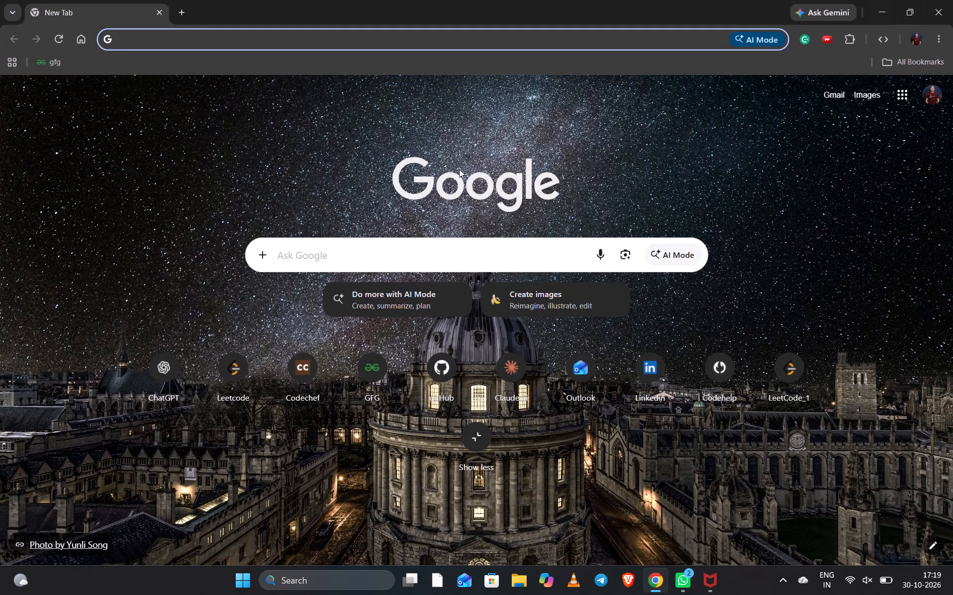
pyautogui.click(380, 256)
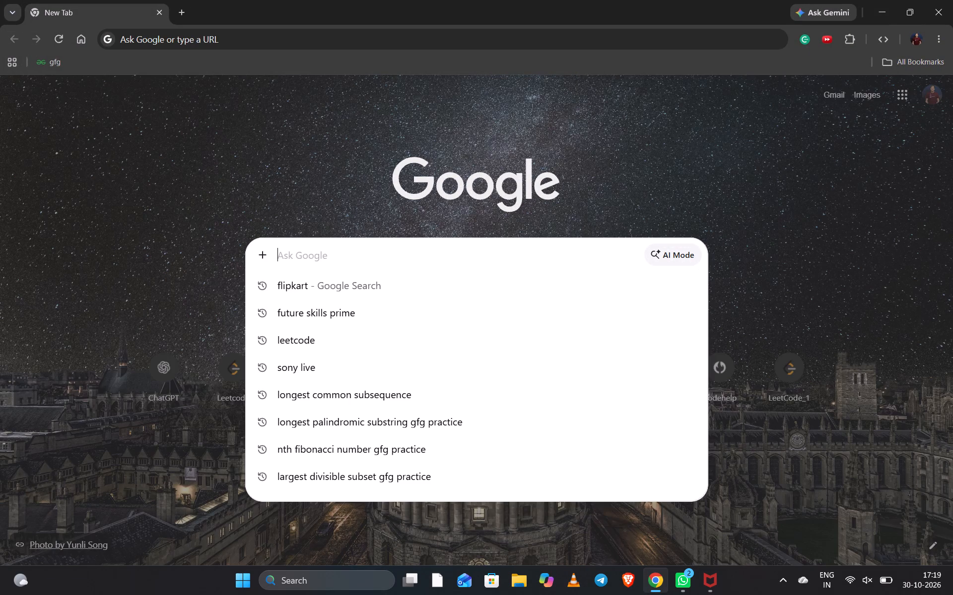
pyautogui.write('overleaf')
pyautogui.press('Return')
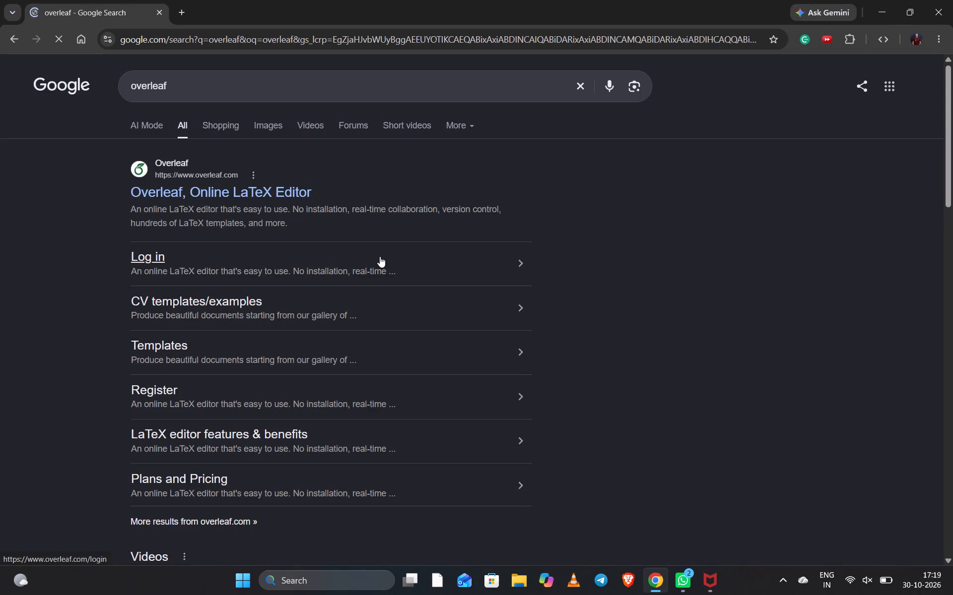
pyautogui.click(261, 190)
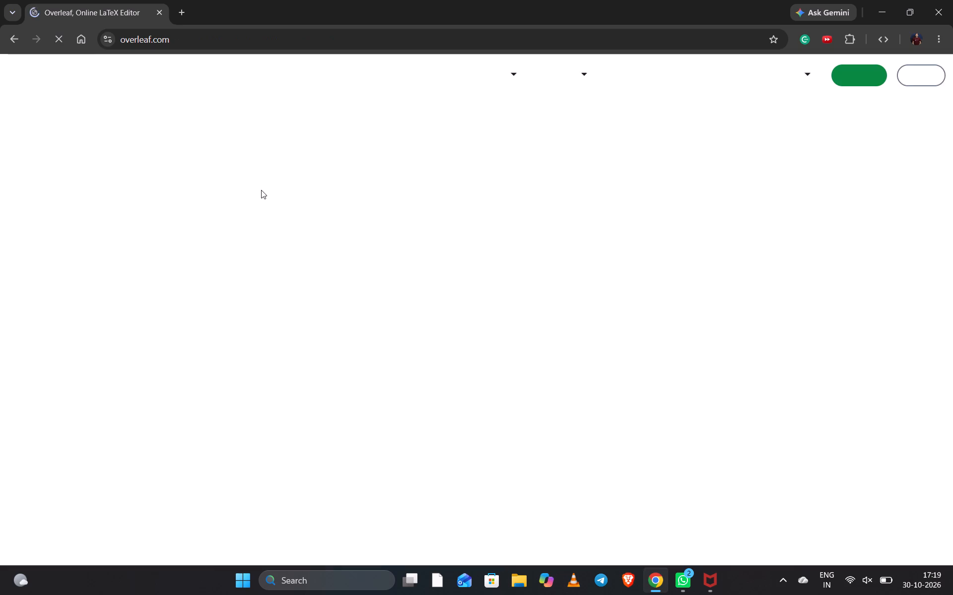
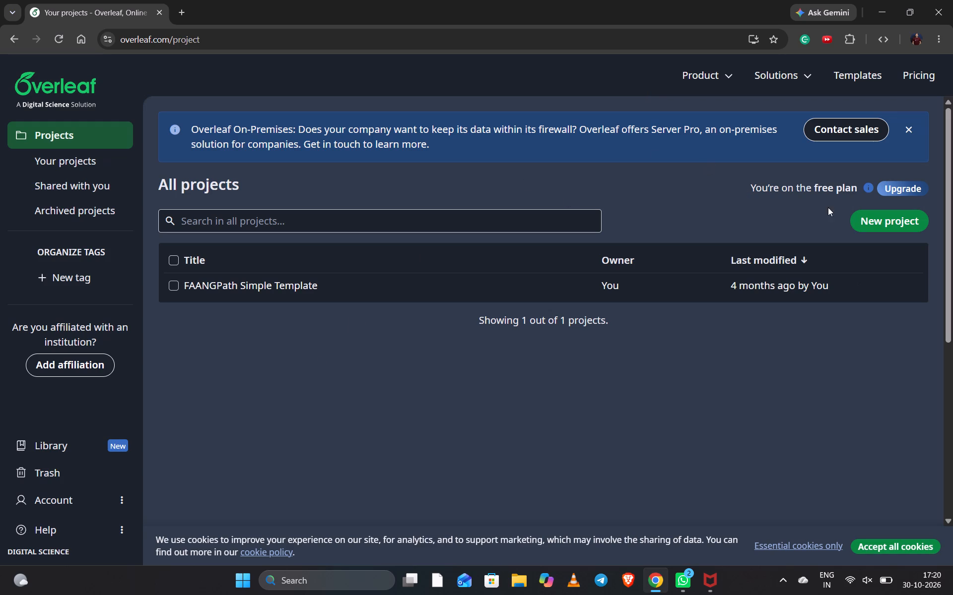
# Create a new blank project named with the candidate's full name followed by "Resume", written without spaces.
pyautogui.click(873, 215)
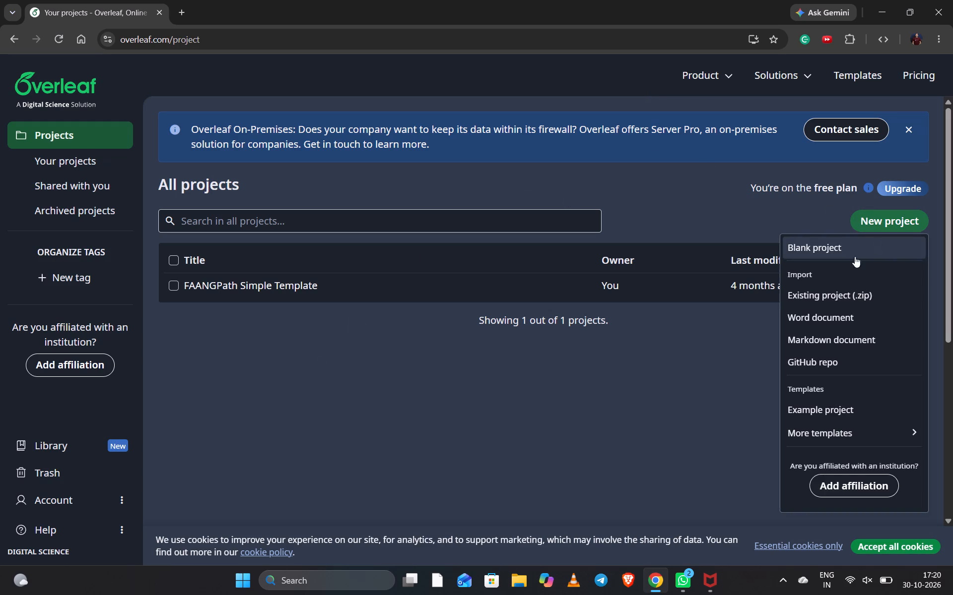
pyautogui.click(828, 249)
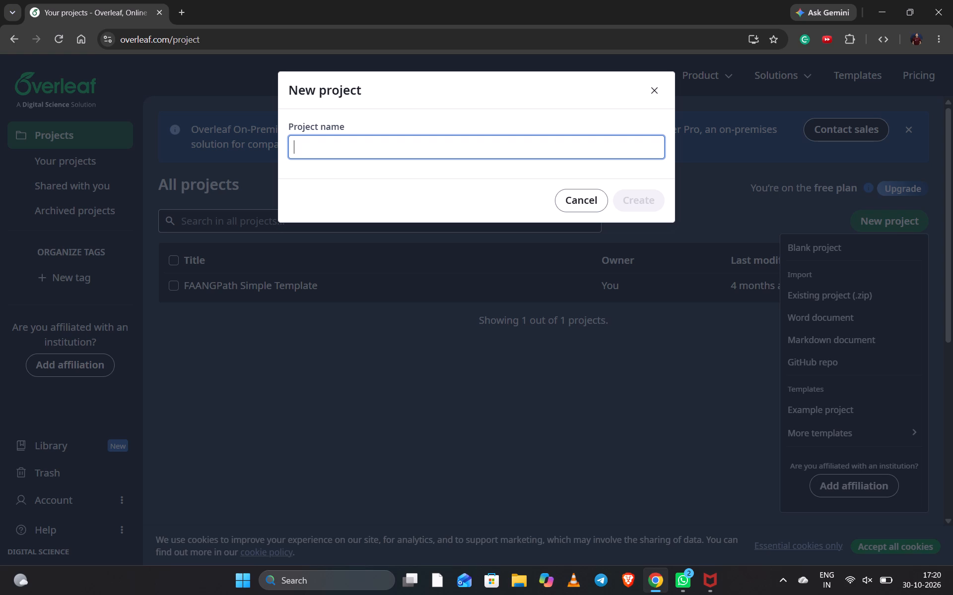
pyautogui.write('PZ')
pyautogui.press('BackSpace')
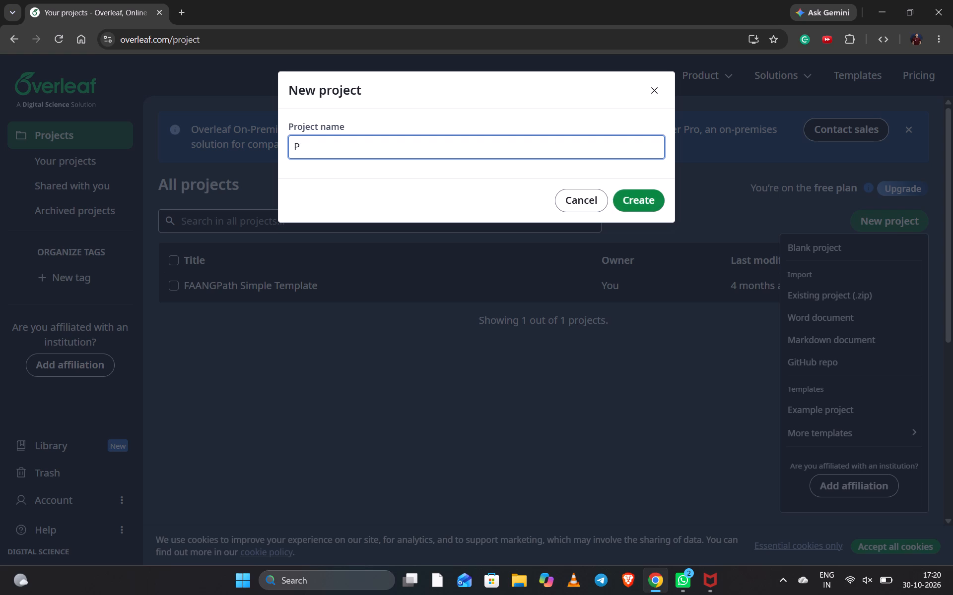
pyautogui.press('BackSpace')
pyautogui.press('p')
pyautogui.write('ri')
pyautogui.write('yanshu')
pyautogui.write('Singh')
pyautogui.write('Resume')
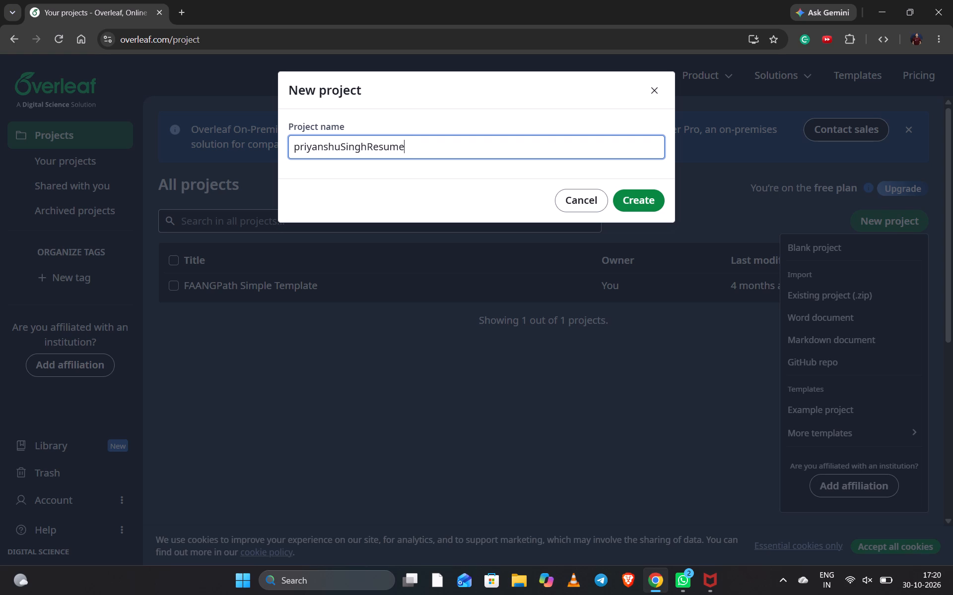
pyautogui.click(642, 195)
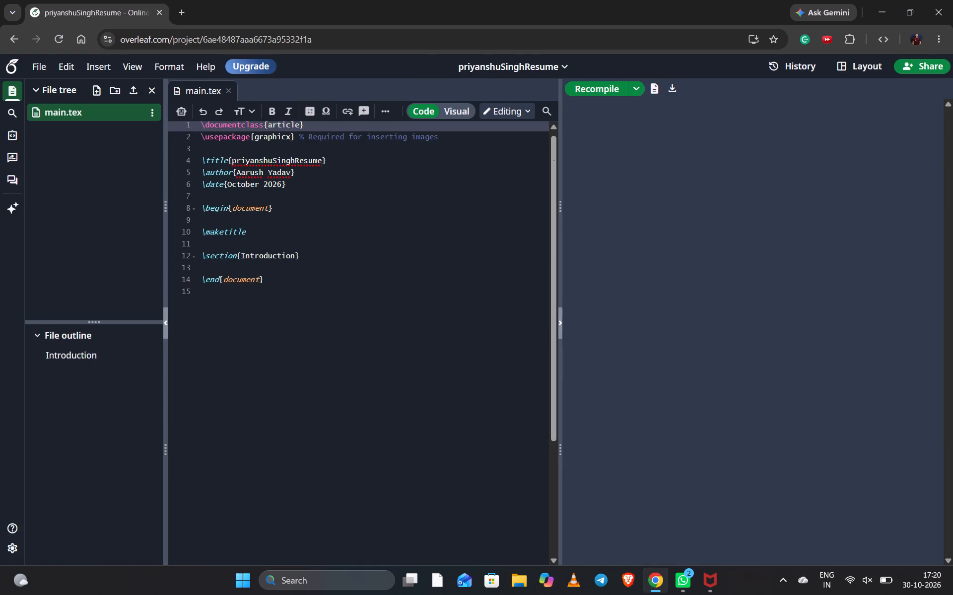
pyautogui.hotkey('ctrl', 'a')
pyautogui.press('BackSpace')
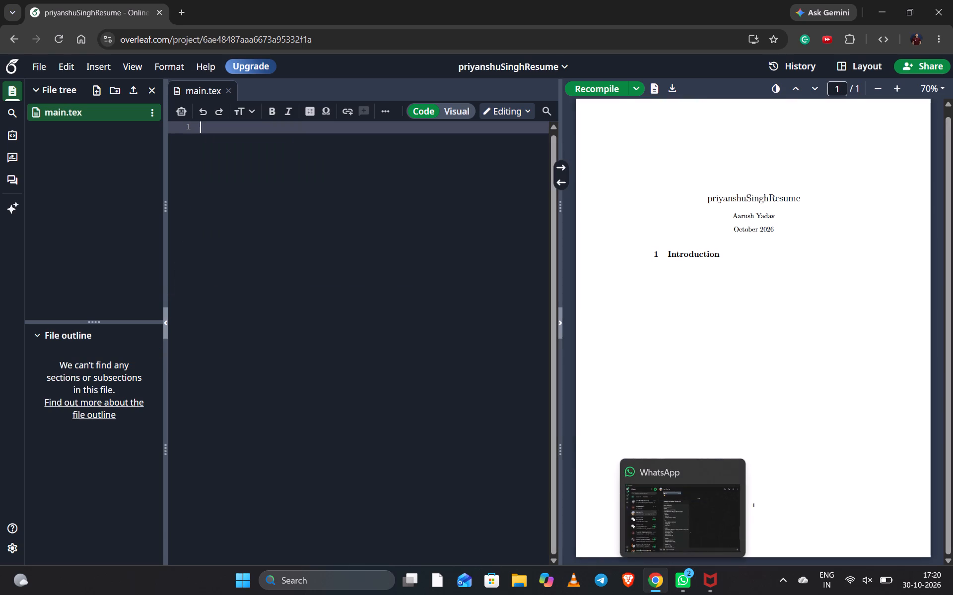
pyautogui.hotkey('ctrl', 'v')
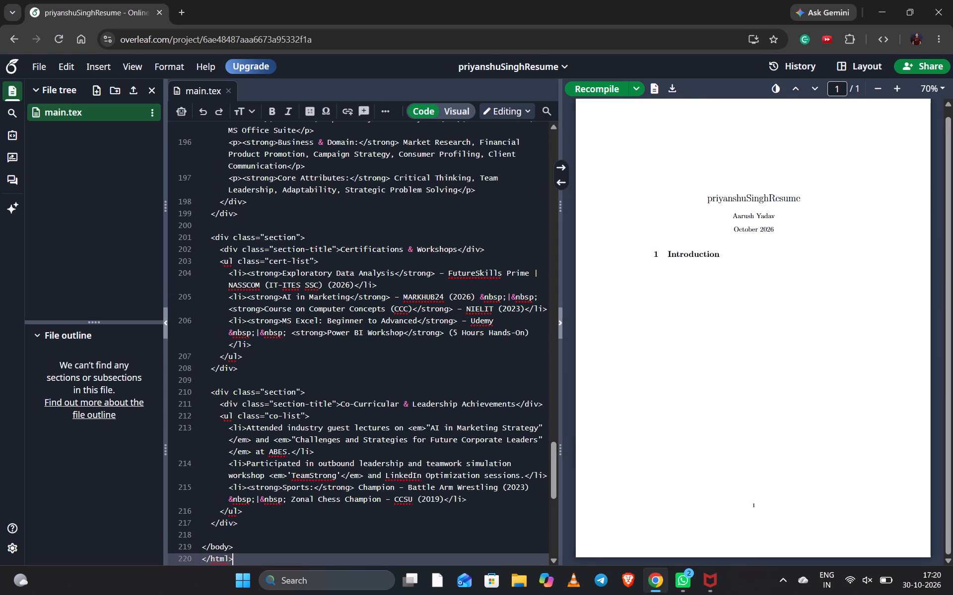
pyautogui.scroll(10, 369, 256)
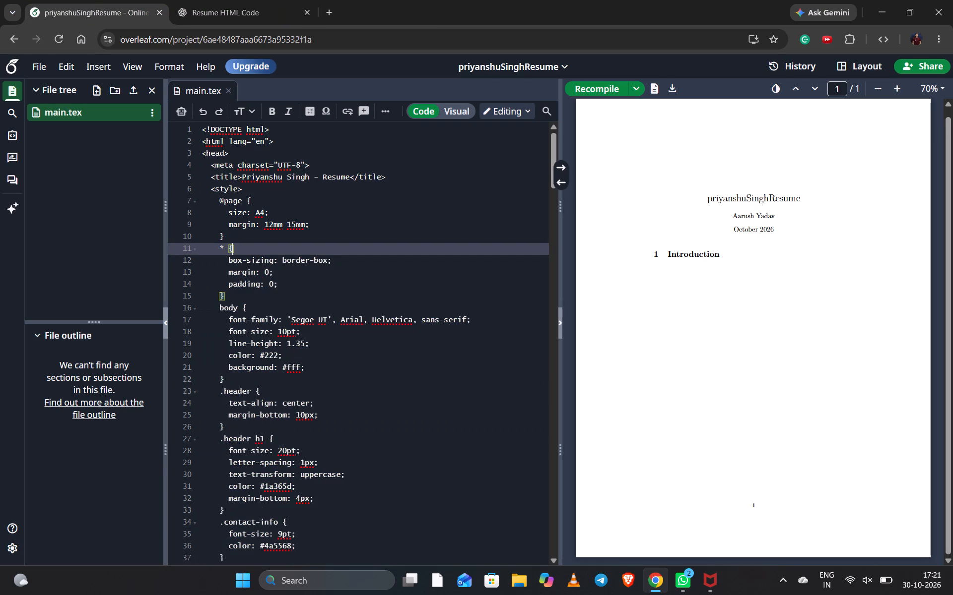
pyautogui.hotkey('ctrl', 'a')
pyautogui.press('BackSpace')
pyautogui.hotkey('ctrl', 'v')
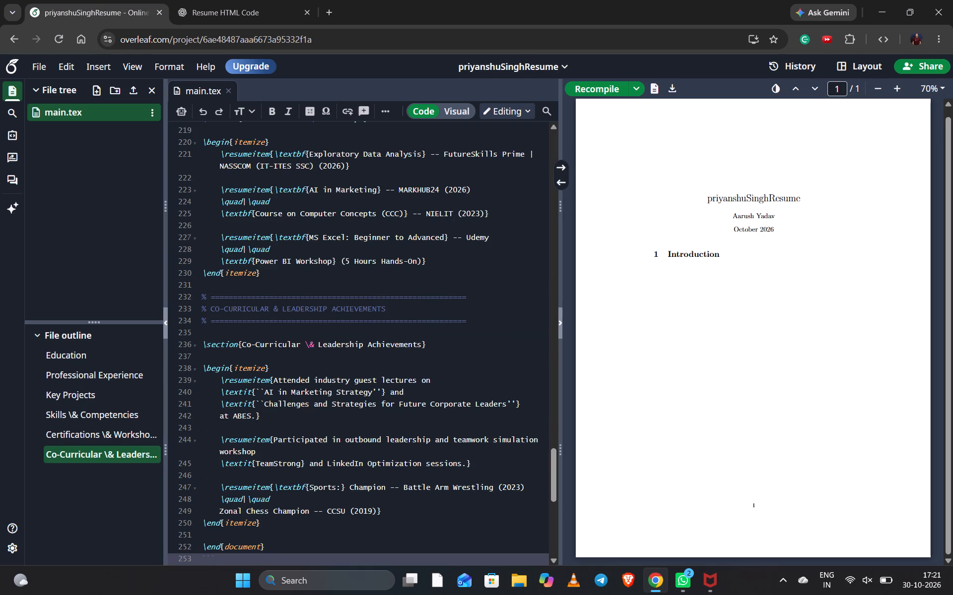
# Recompile the resume project and check the pages of the resulting PDF preview.
pyautogui.click(609, 84)
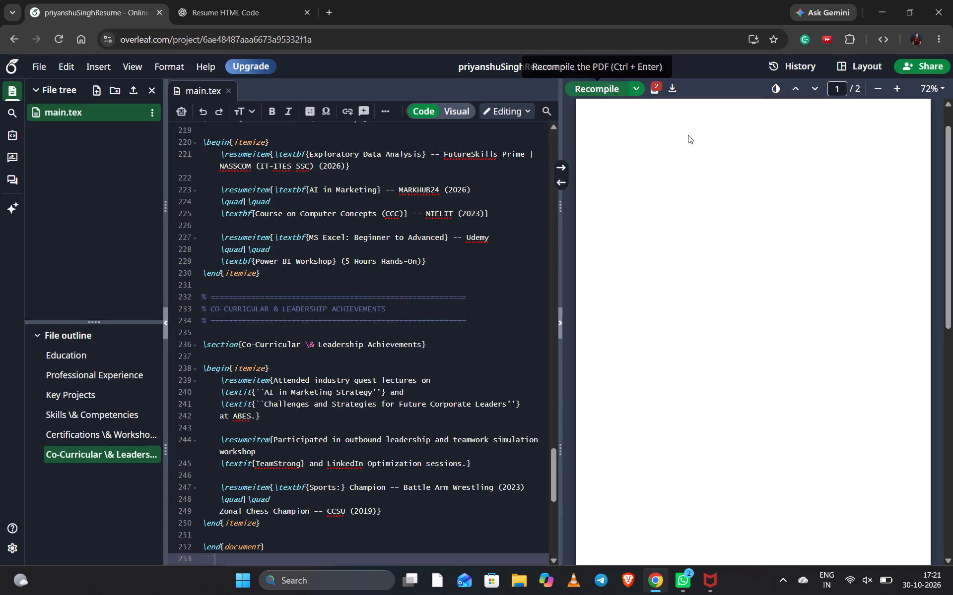
pyautogui.scroll(-5, 739, 237)
pyautogui.scroll(7, 739, 237)
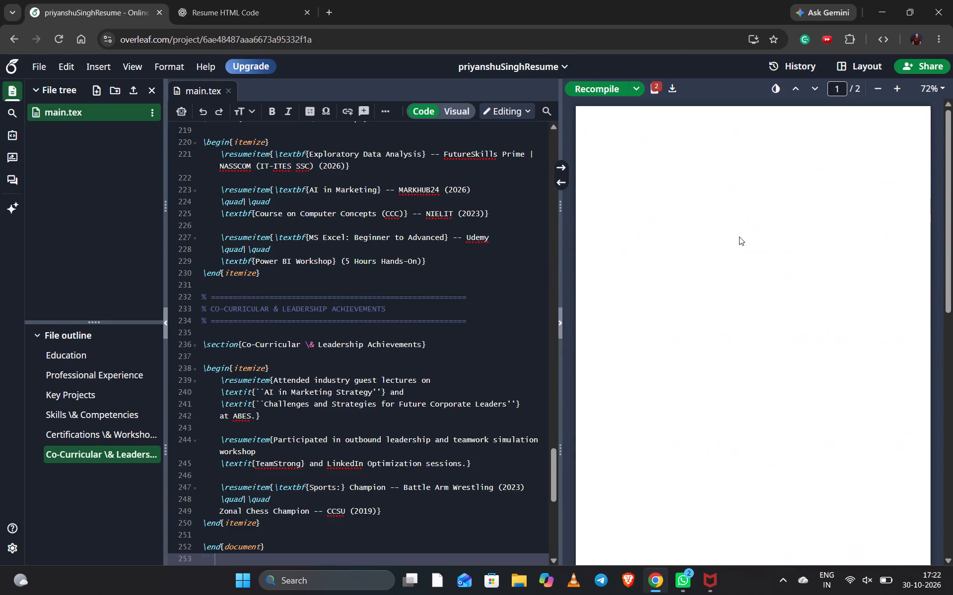
pyautogui.scroll(-8, 739, 237)
pyautogui.scroll(4, 739, 237)
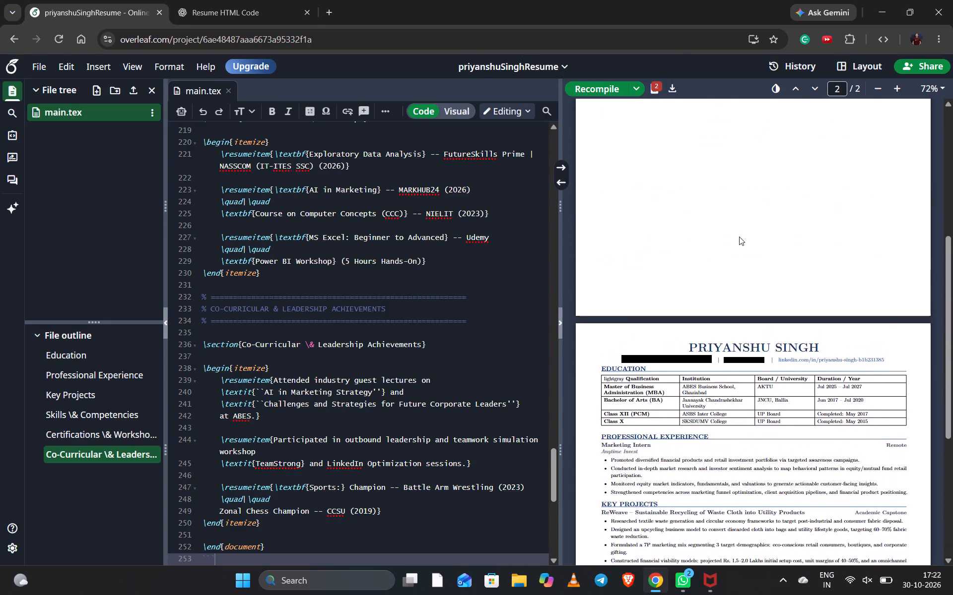
pyautogui.scroll(6, 739, 237)
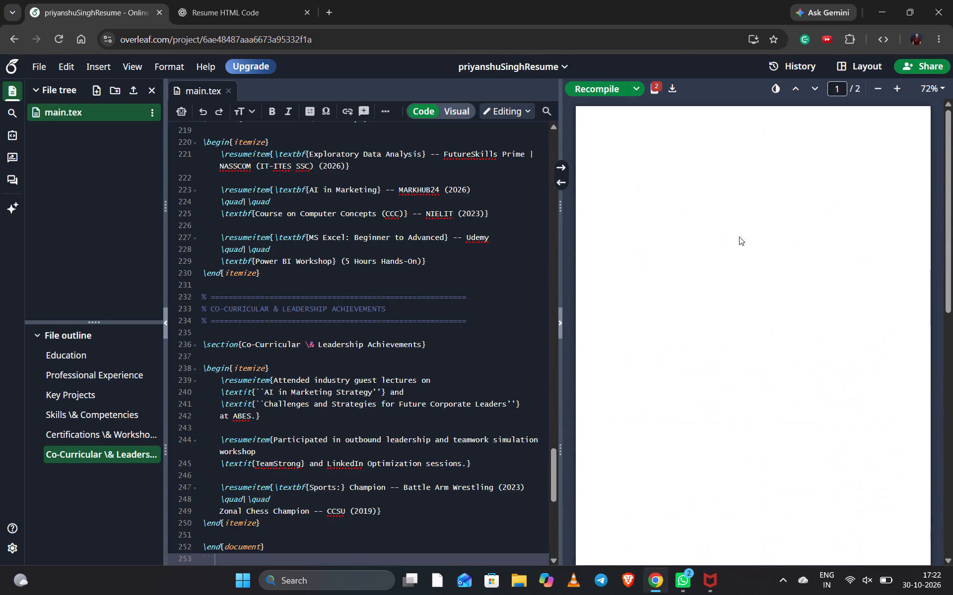
# Delete the stray "```latex" text from line 1 of main.tex and recompile the PDF.
pyautogui.scroll(17, 402, 245)
pyautogui.scroll(6, 402, 245)
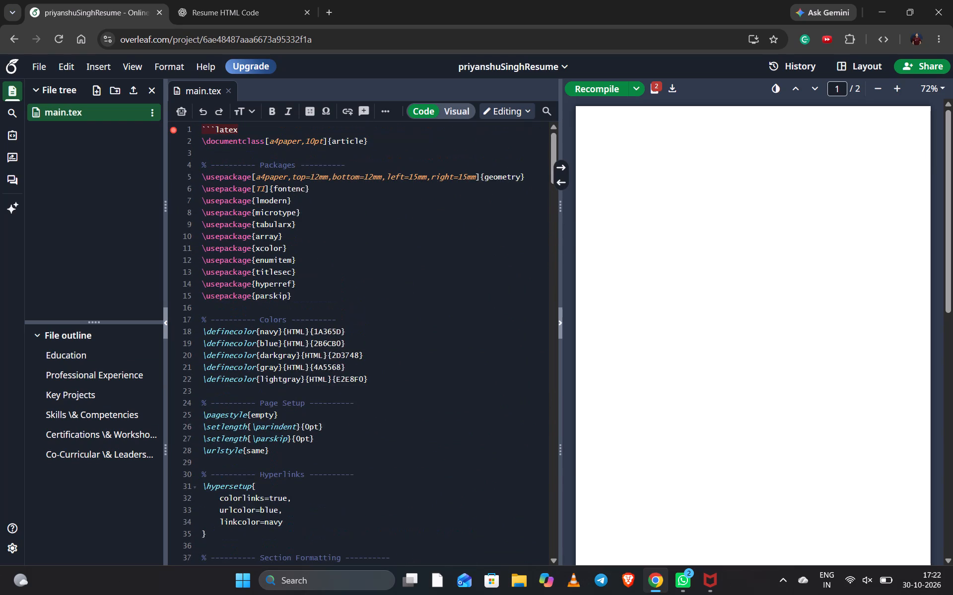
pyautogui.click(251, 129)
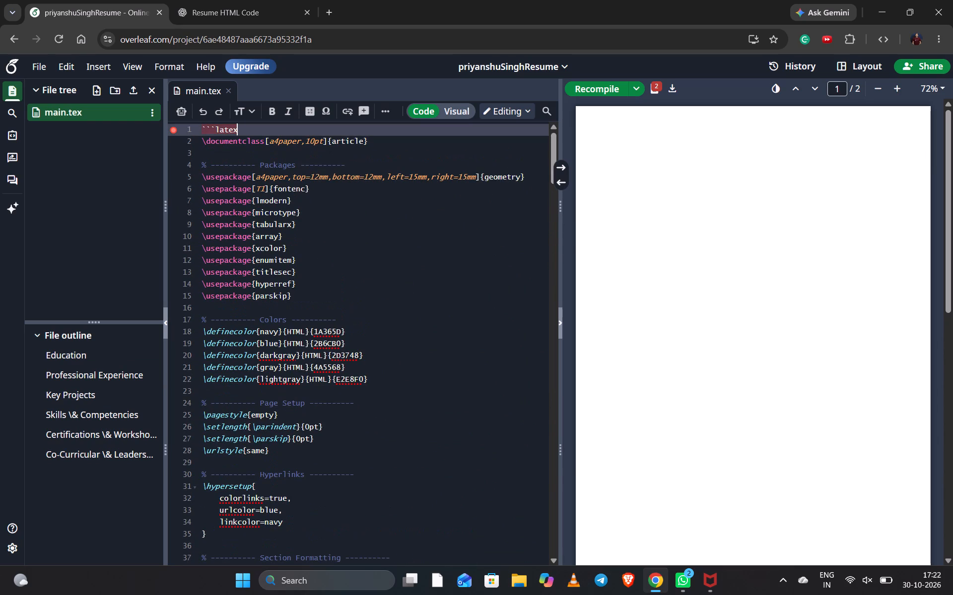
pyautogui.press('BackSpace')
pyautogui.press('BackSpace')
pyautogui.press('BackSpace')
pyautogui.press('BackSpace')
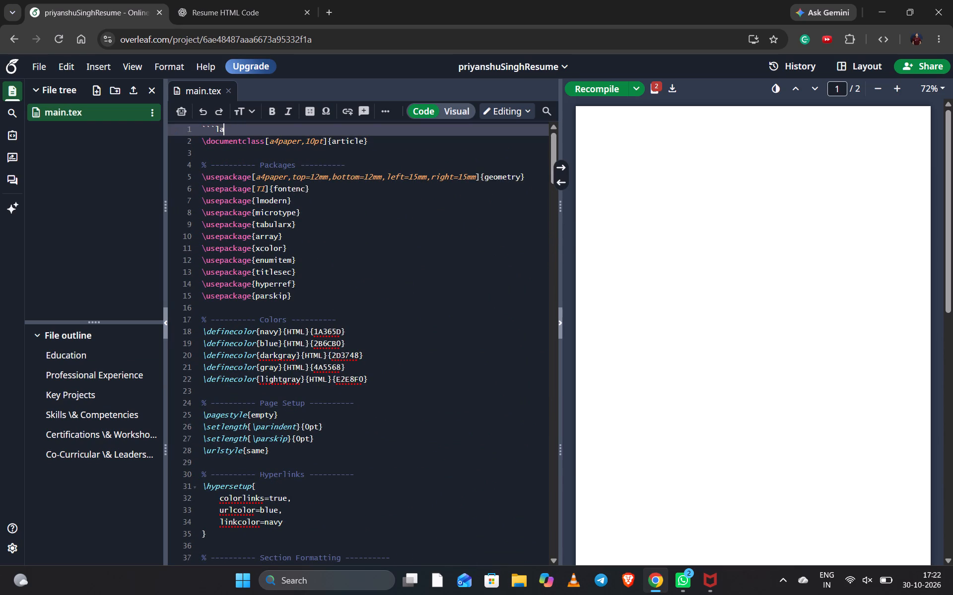
pyautogui.press('BackSpace')
pyautogui.press('BackSpace')
pyautogui.press('BackSpace')
pyautogui.press('BackSpace')
pyautogui.press('BackSpace')
pyautogui.click(609, 84)
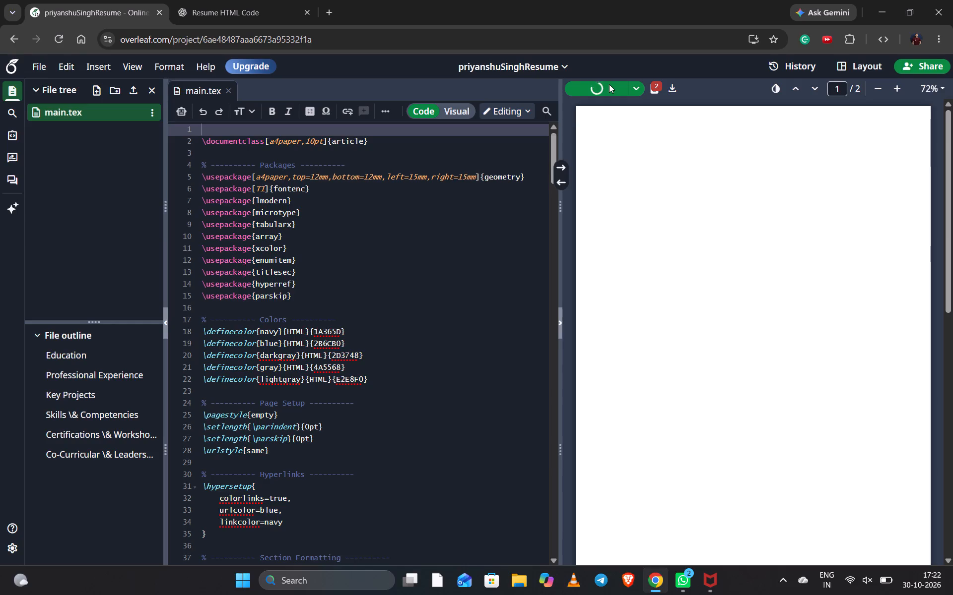
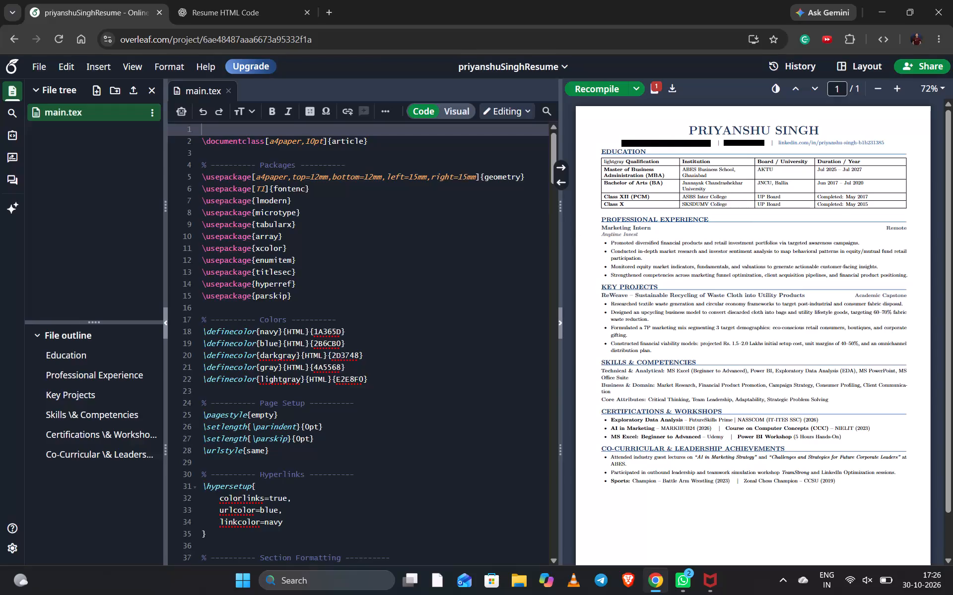
# Review the LaTeX code in main.tex from the preamble down to Certifications & Workshops, and check the compiled resume page in the PDF preview.
pyautogui.scroll(-9, 352, 367)
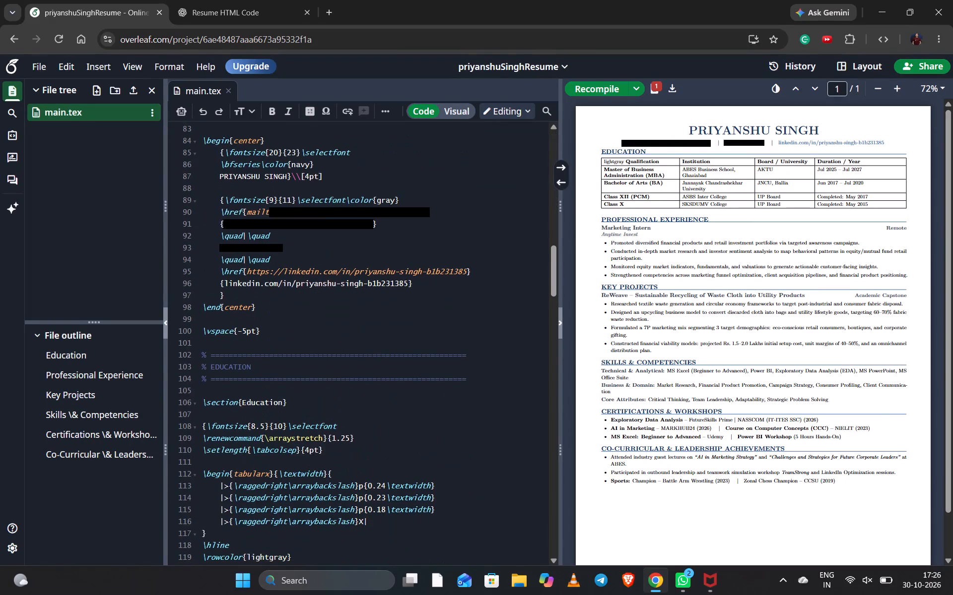
pyautogui.scroll(-7, 352, 367)
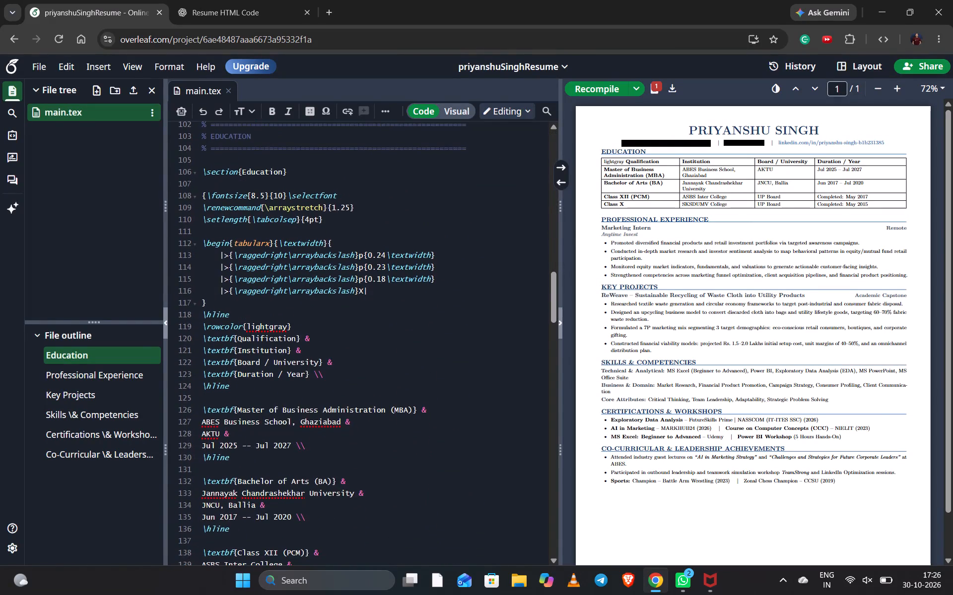
pyautogui.scroll(-9, 352, 367)
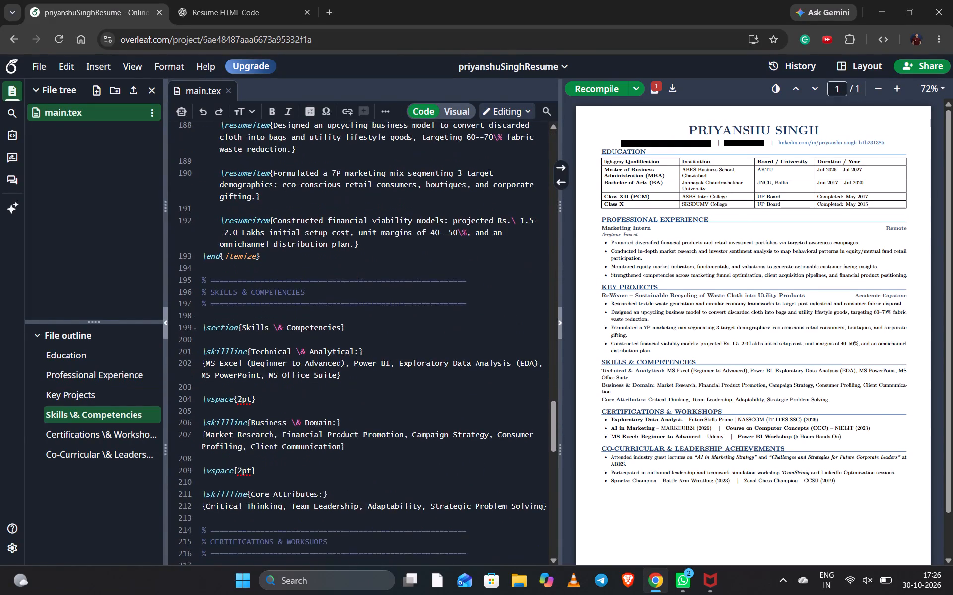
pyautogui.scroll(-2, 352, 367)
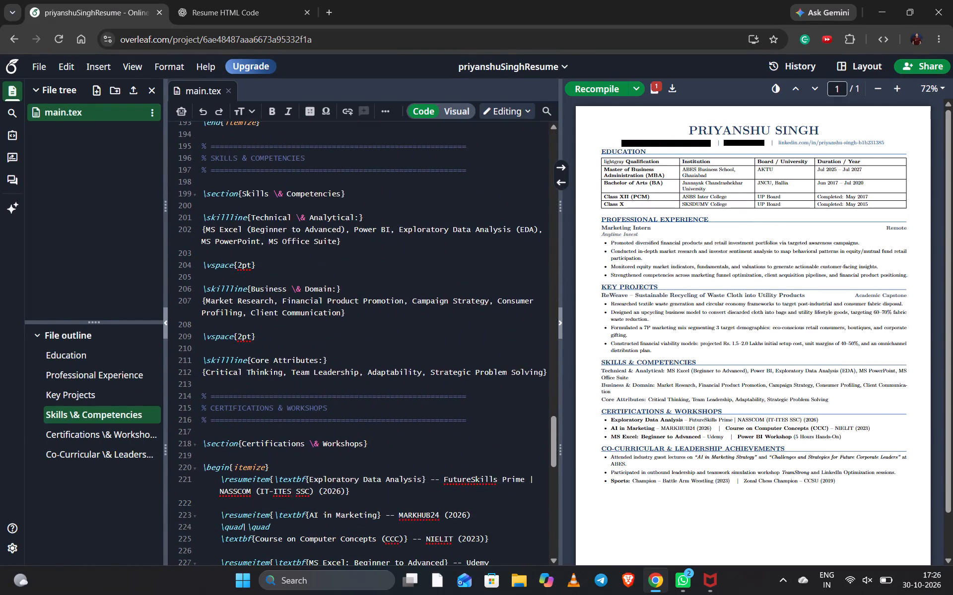
pyautogui.scroll(-2, 758, 333)
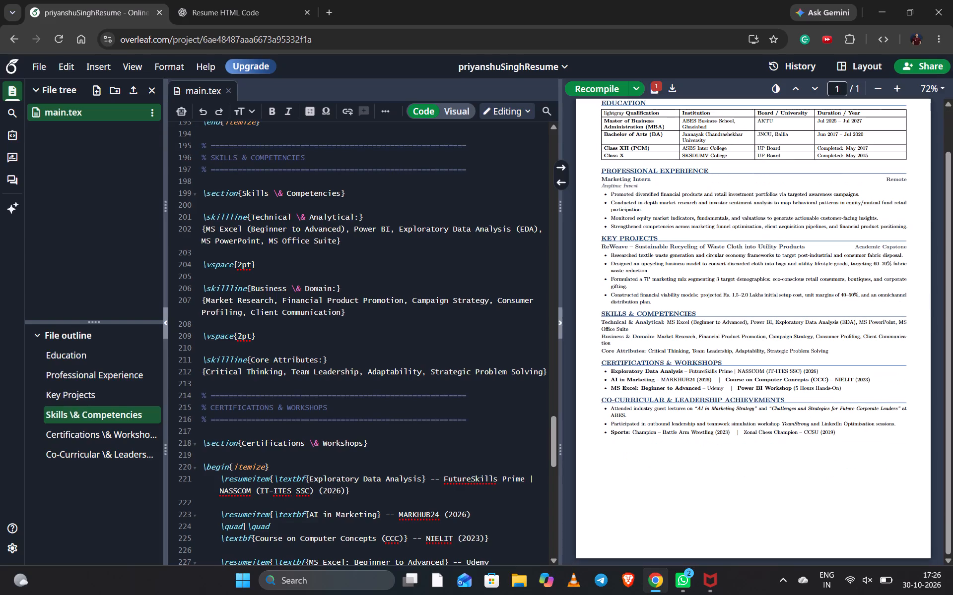
pyautogui.scroll(-1, 758, 333)
pyautogui.hscroll(1, 758, 333)
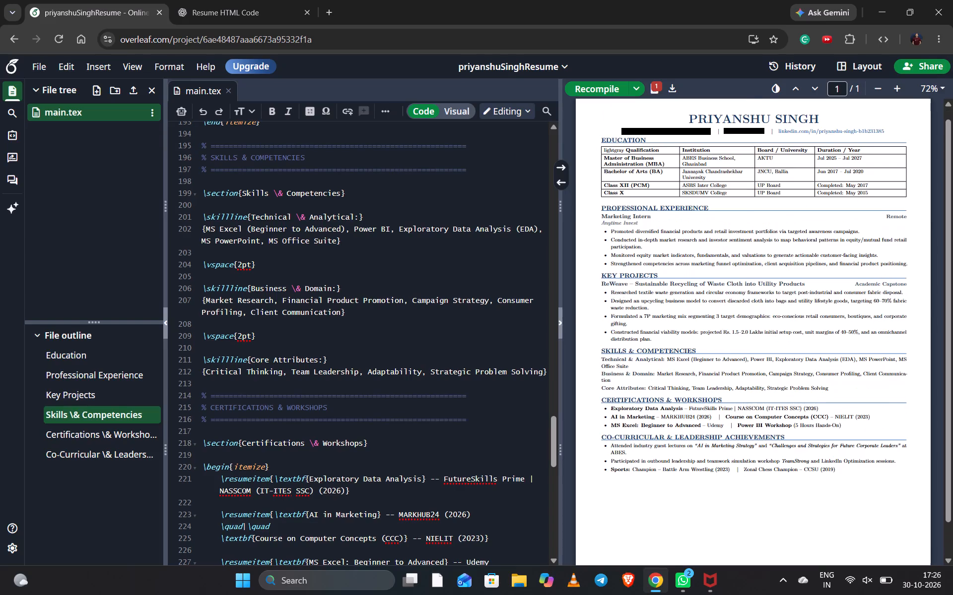
pyautogui.hscroll(1, 758, 333)
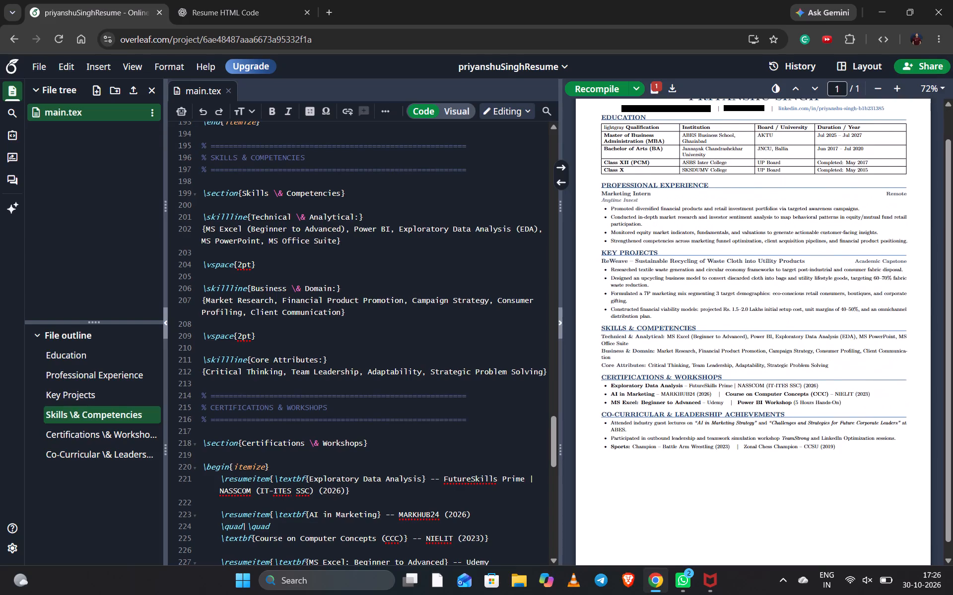
# Read back through the main.tex code from the Certifications & Workshops section to the end of the Education table.
pyautogui.scroll(-1, 422, 379)
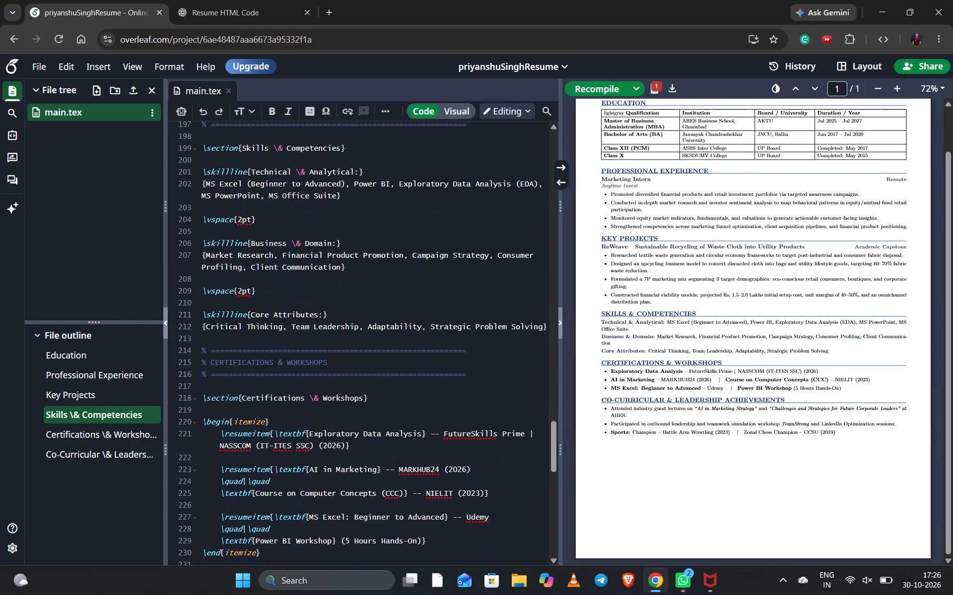
pyautogui.scroll(3, 422, 379)
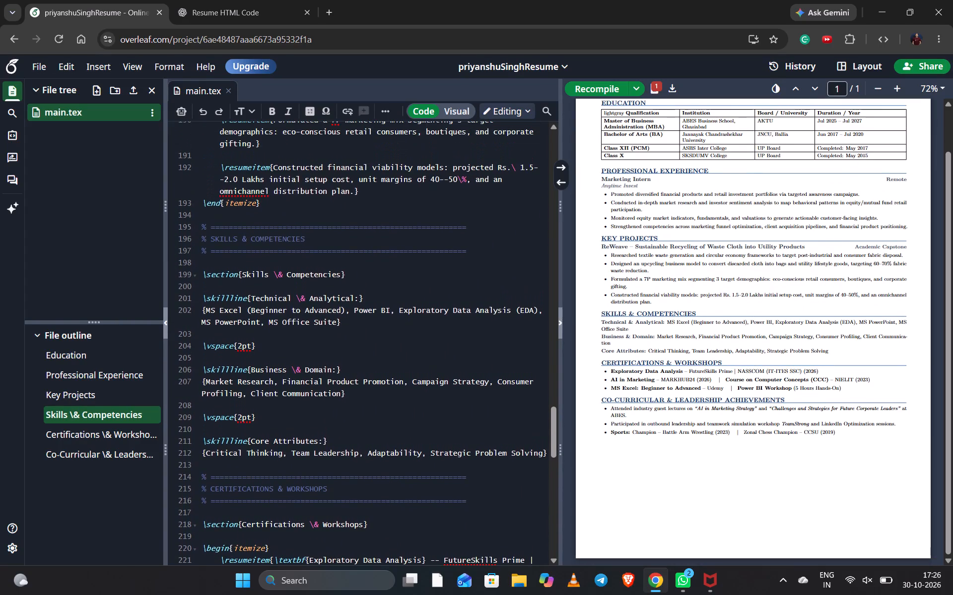
pyautogui.scroll(3, 422, 379)
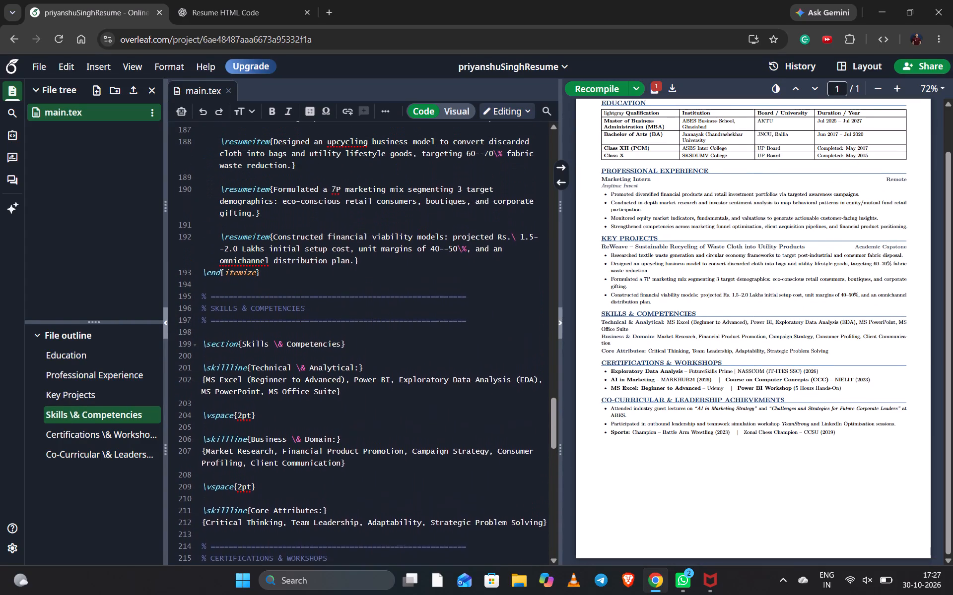
pyautogui.scroll(1, 422, 379)
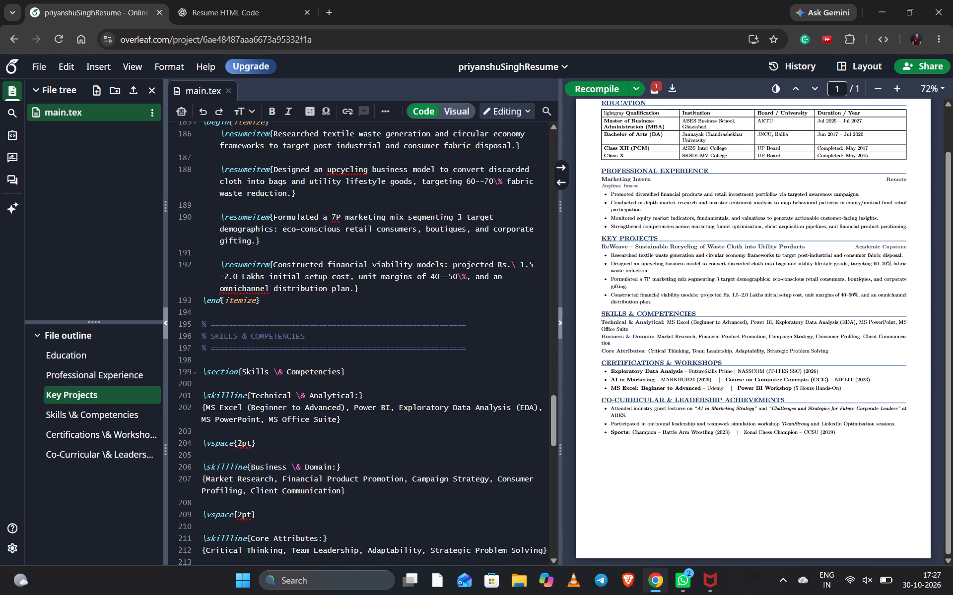
pyautogui.scroll(4, 409, 320)
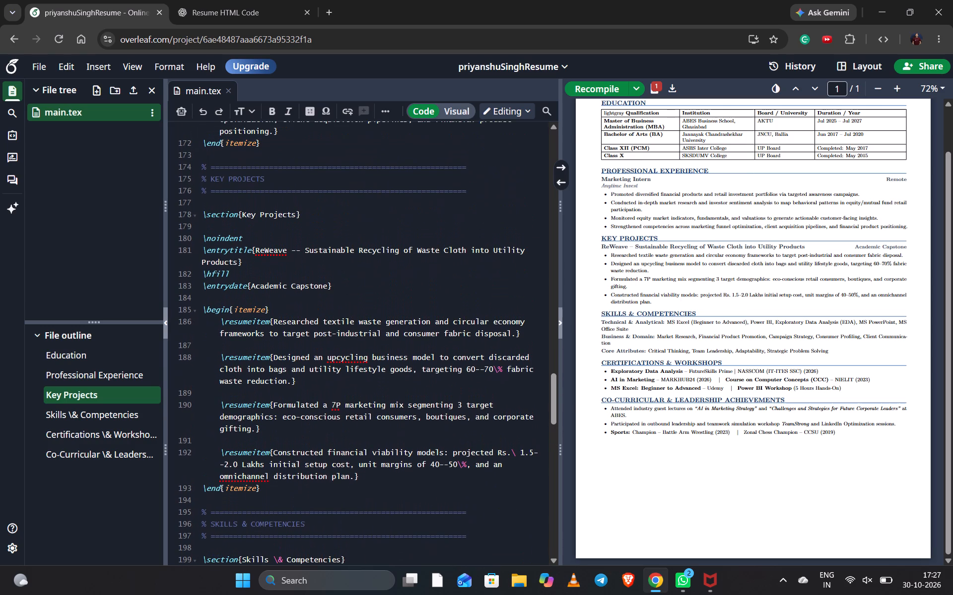
pyautogui.scroll(4, 409, 320)
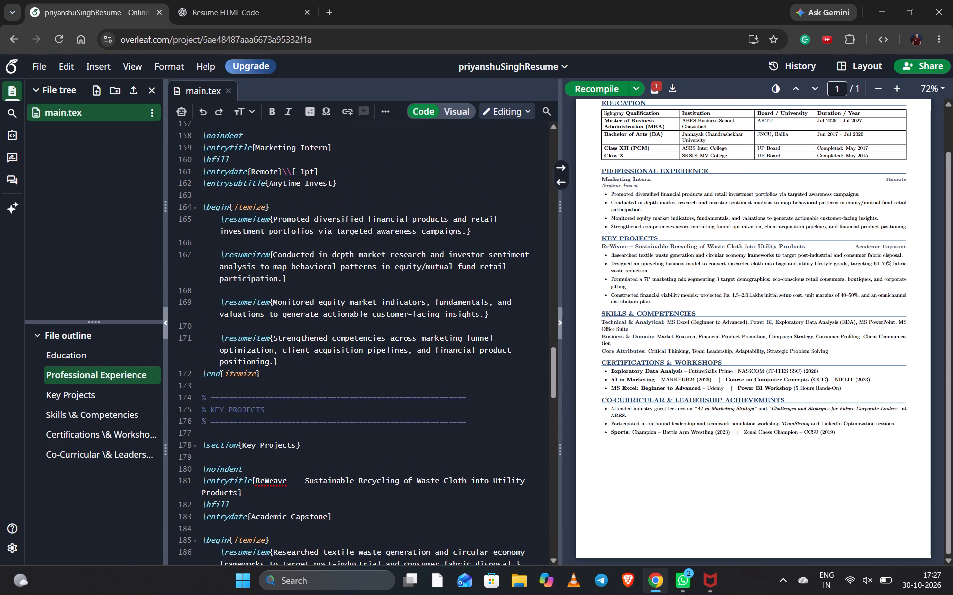
pyautogui.scroll(1, 409, 320)
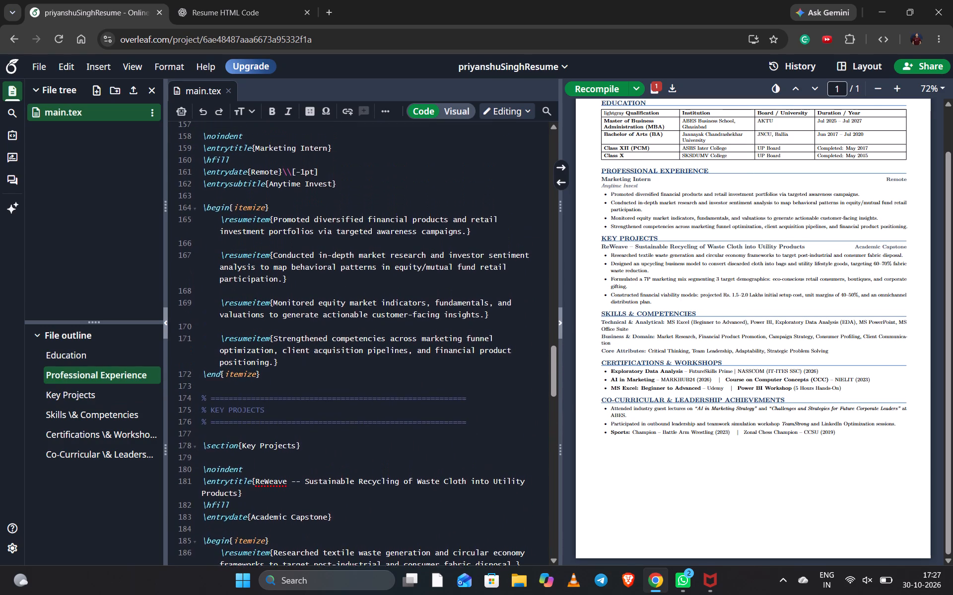
pyautogui.scroll(5, 409, 320)
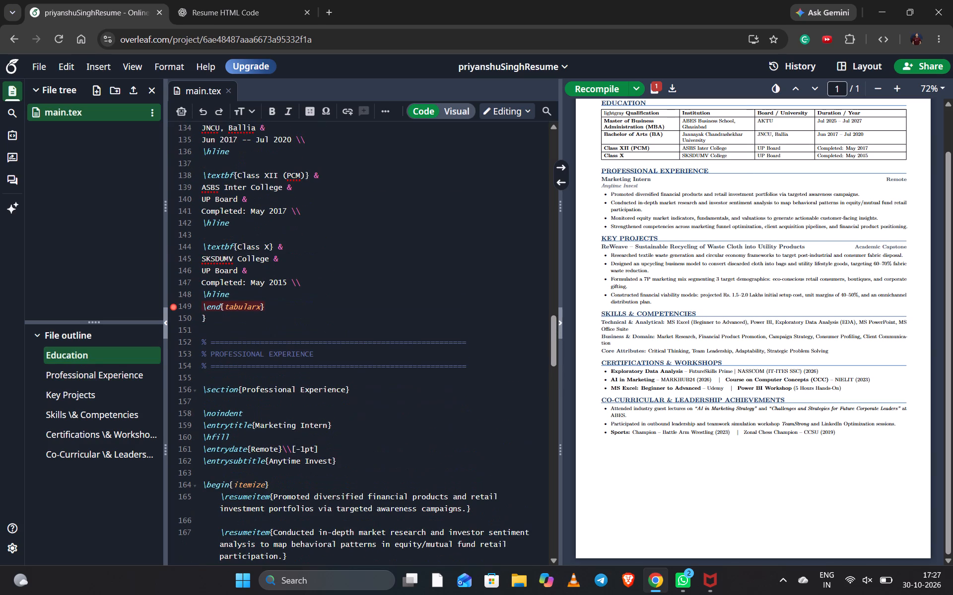
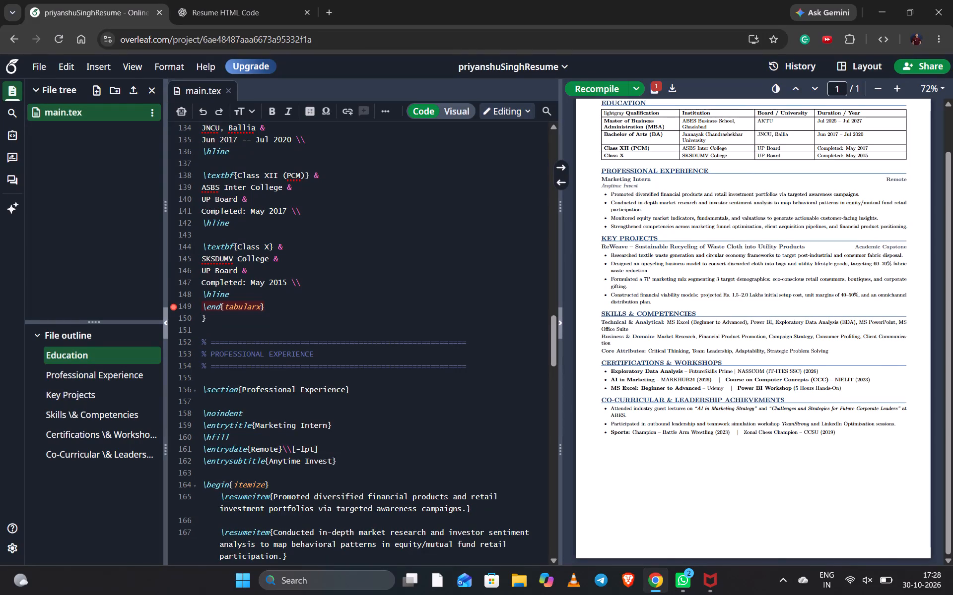
# Complete the company name in the Marketing Intern entry's subtitle so it reads "Anytime Investment".
pyautogui.click(333, 460)
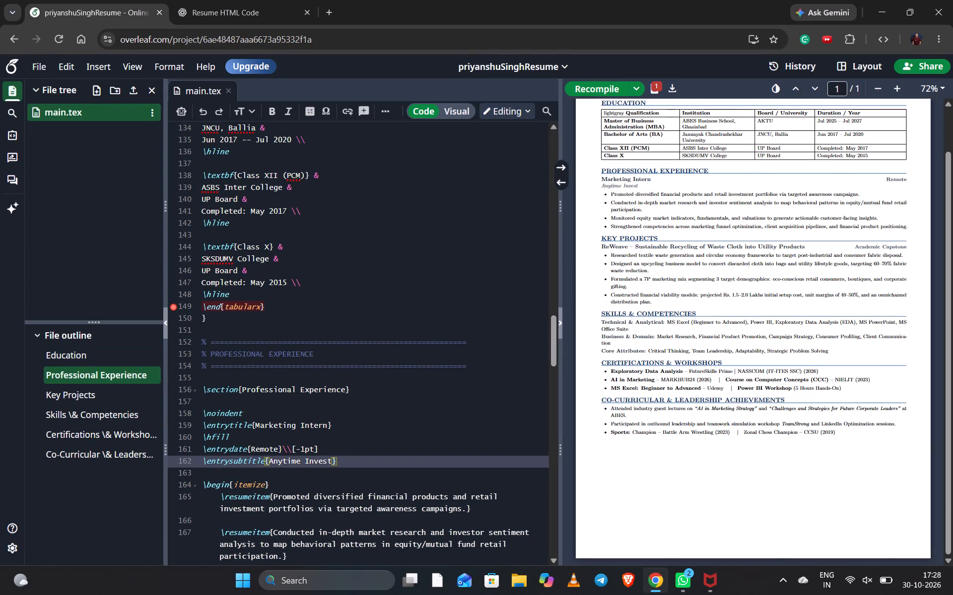
pyautogui.write('men')
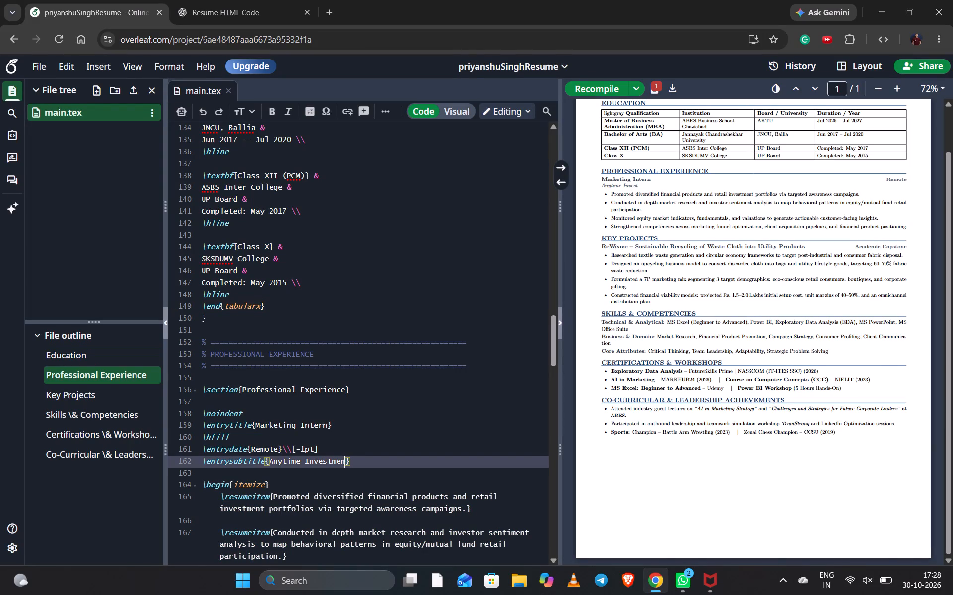
pyautogui.press('t')
pyautogui.click(382, 460)
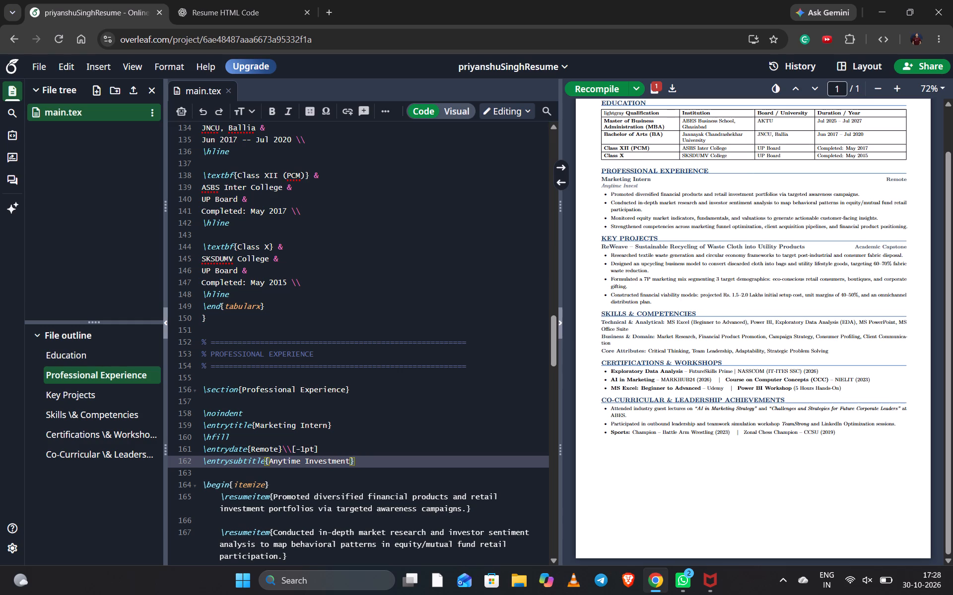
# Add the date 25/06/2026 after "Remote" in the Marketing Intern entry's \entrydate field.
pyautogui.click(277, 448)
pyautogui.press('space')
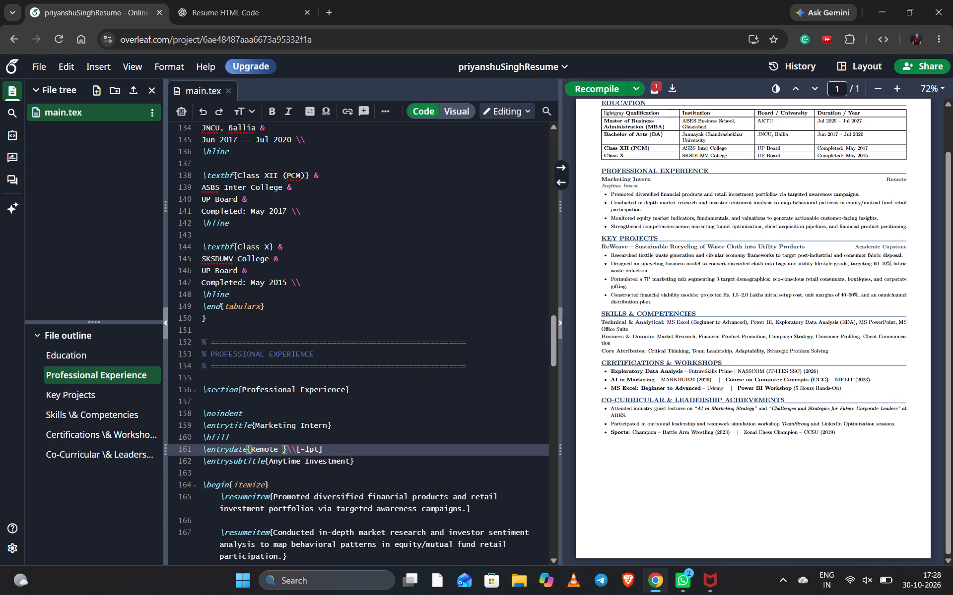
pyautogui.write('25')
pyautogui.press('/')
pyautogui.press('0')
pyautogui.press('6')
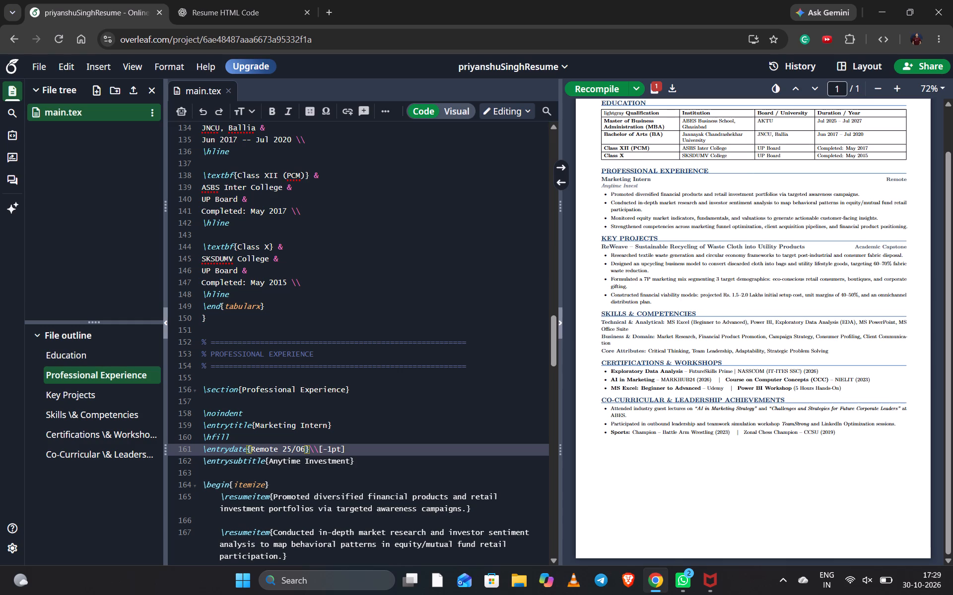
pyautogui.write('/202')
pyautogui.press('6')
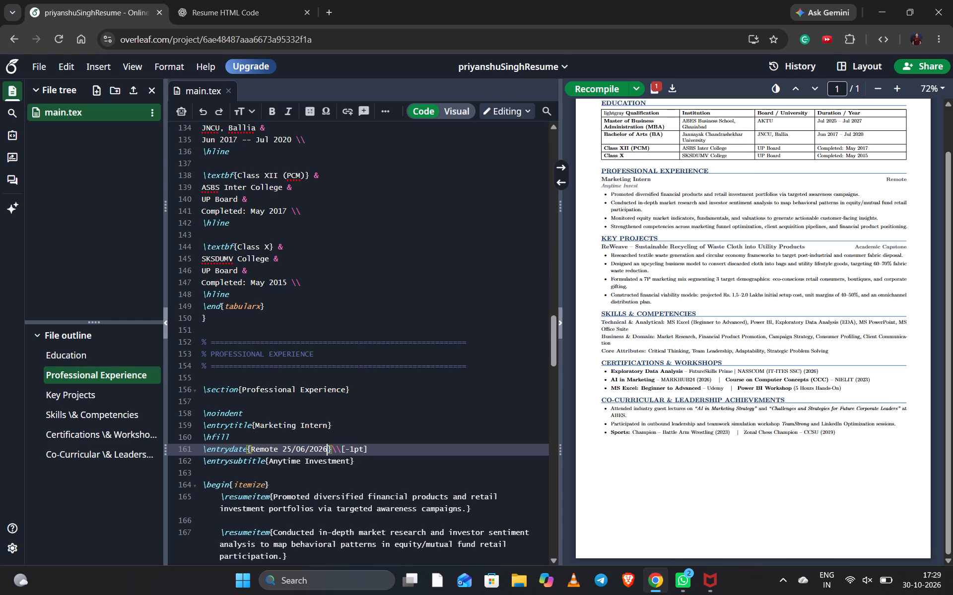
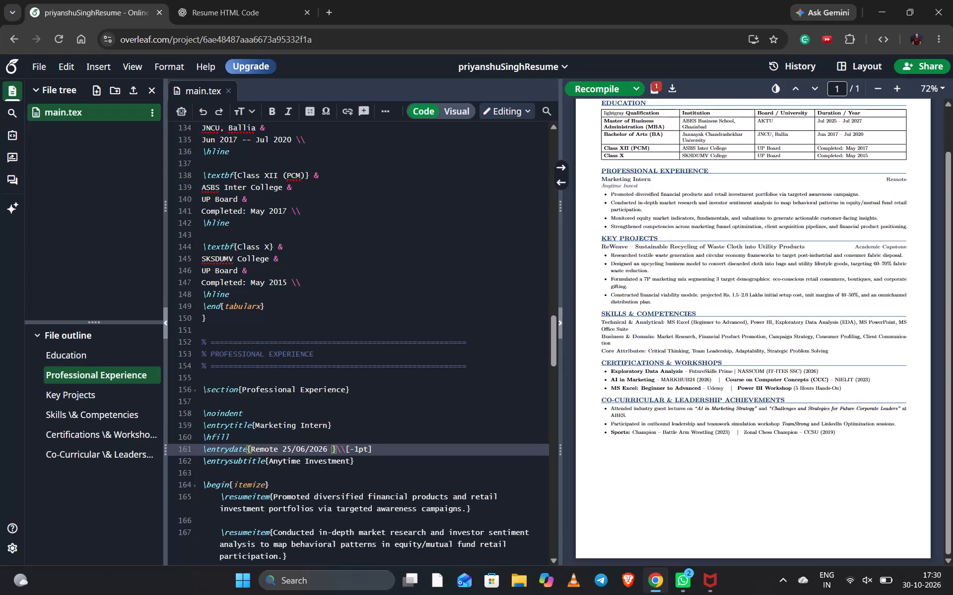
# Append "- 15/08/2026" after the start date in the Marketing Intern entry's \entrydate field as the internship's end date.
pyautogui.press('-')
pyautogui.press('space')
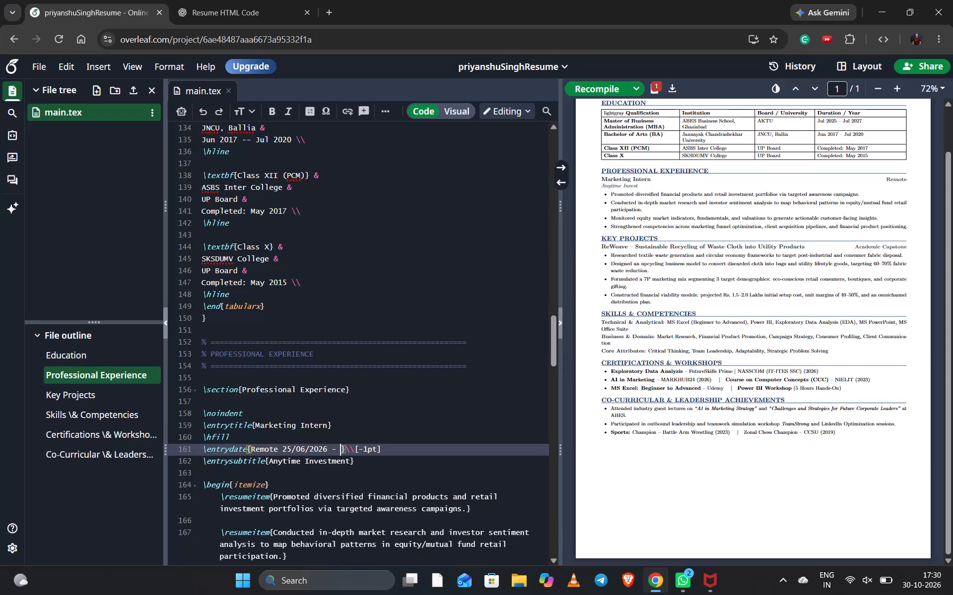
pyautogui.write('15')
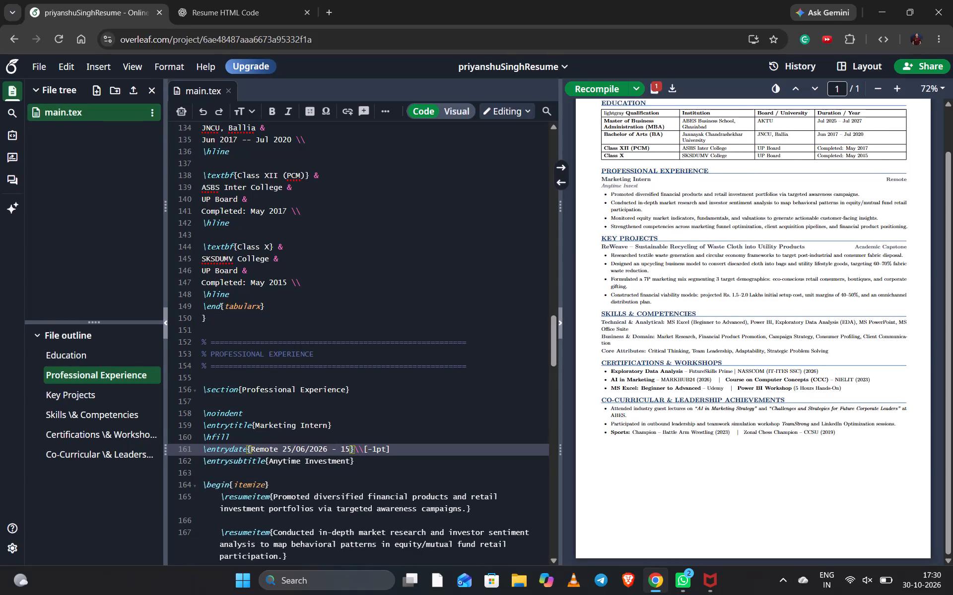
pyautogui.write('/0')
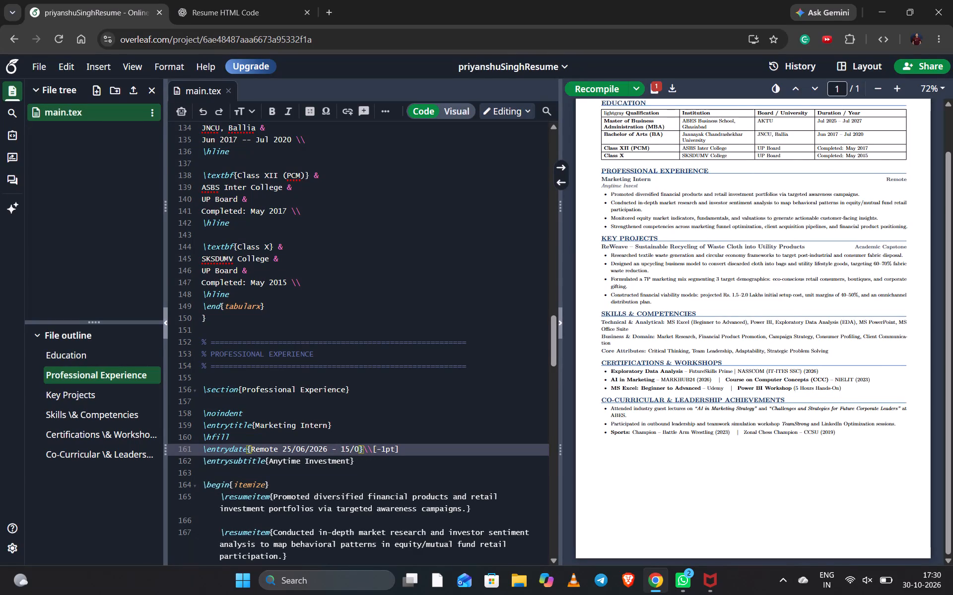
pyautogui.press('8')
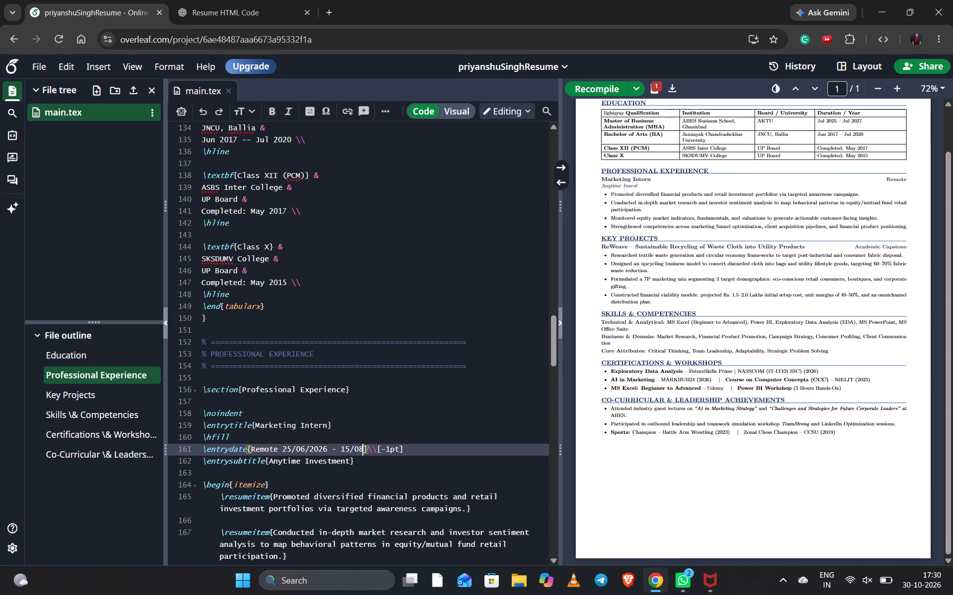
pyautogui.write('/2026')
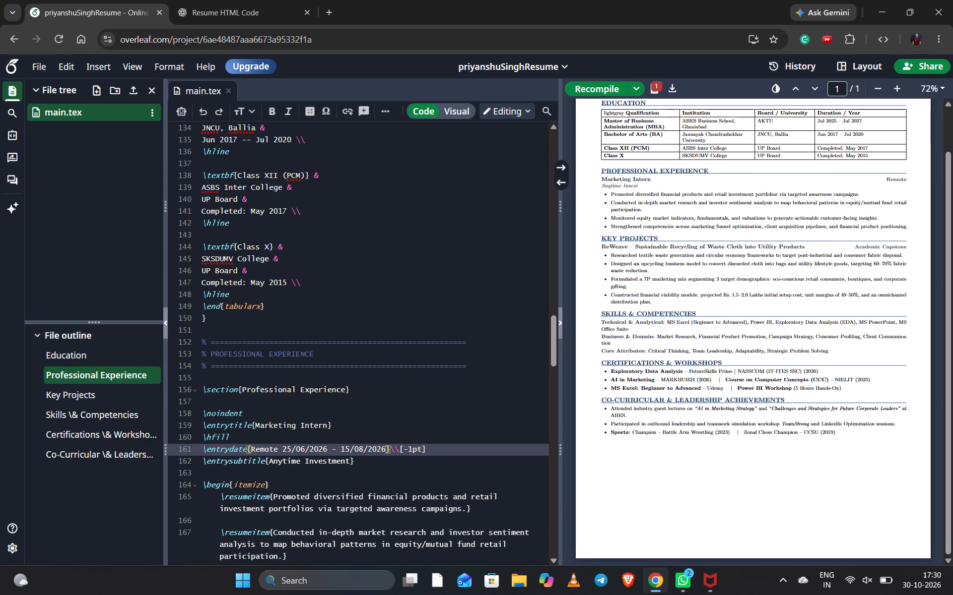
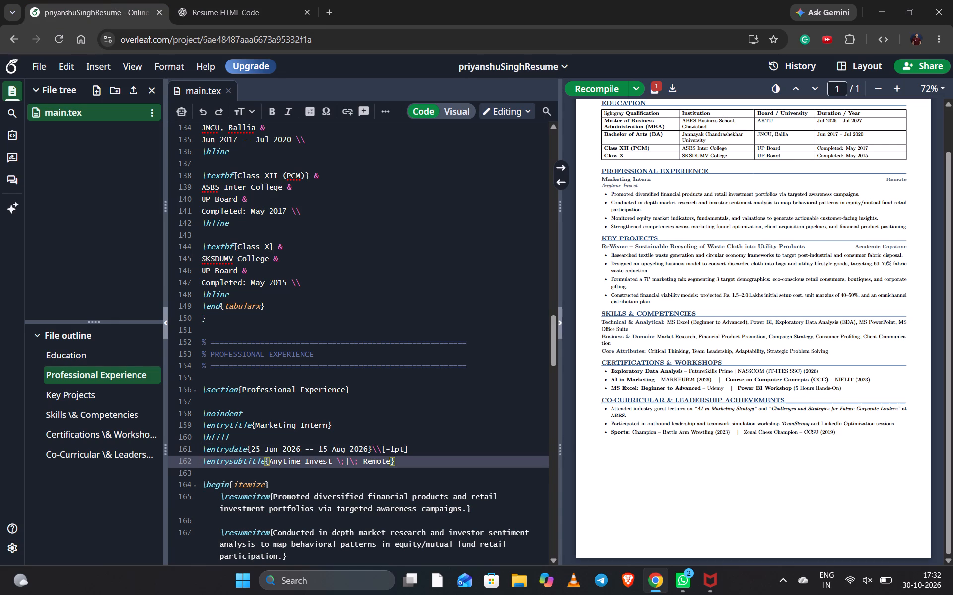
# Recompile the resume and check the updated PDF preview from the top of the page.
pyautogui.click(599, 86)
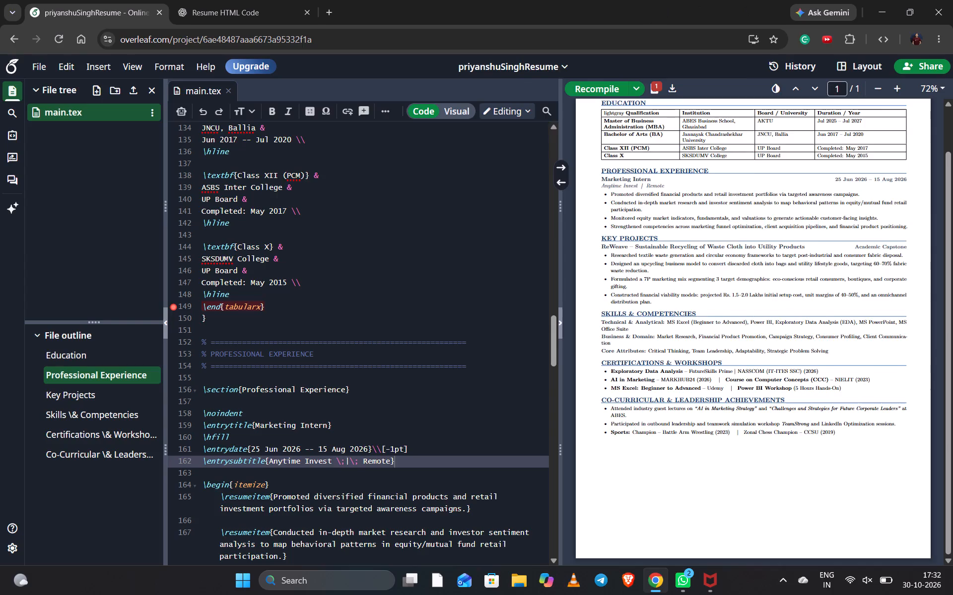
pyautogui.scroll(4, 730, 246)
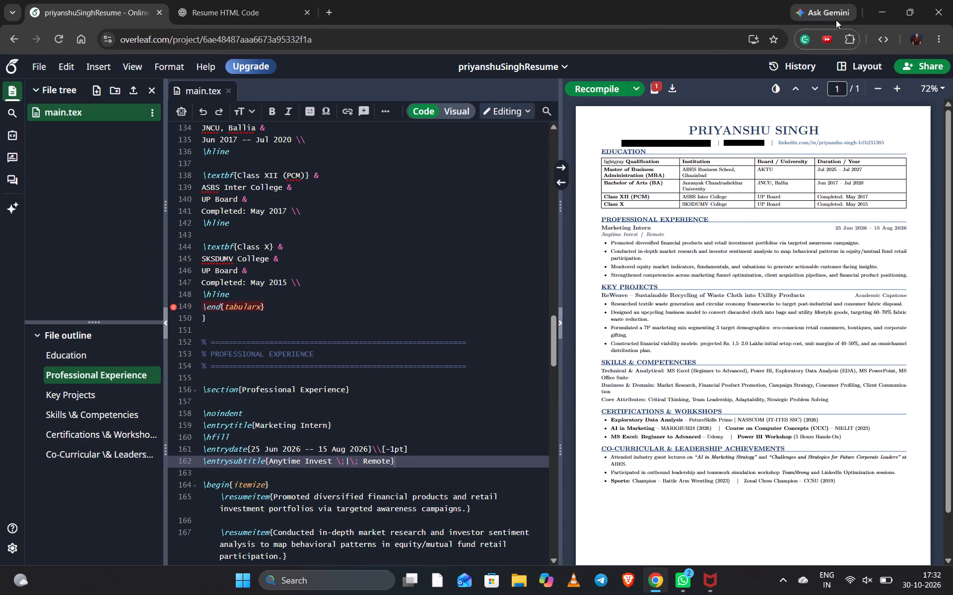
# Download the compiled resume as a PDF.
pyautogui.click(669, 89)
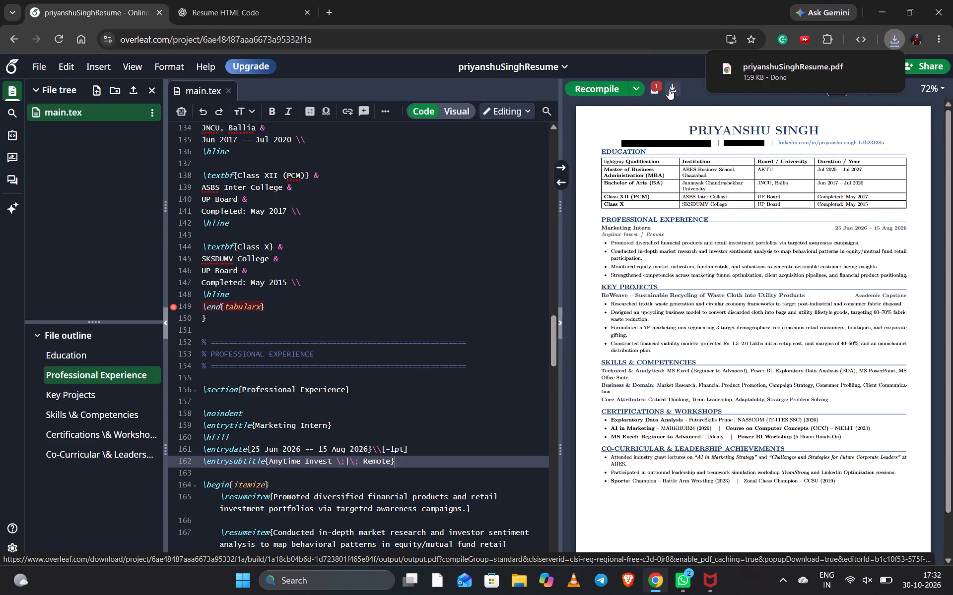
# Show the downloaded resume PDF in the Downloads folder and copy the file to the clipboard.
pyautogui.click(863, 68)
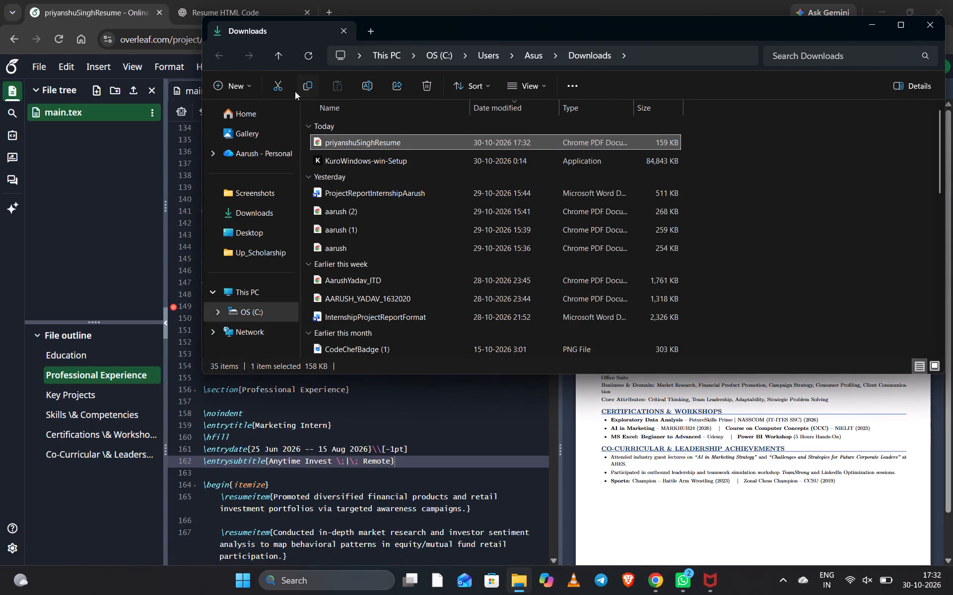
pyautogui.click(304, 87)
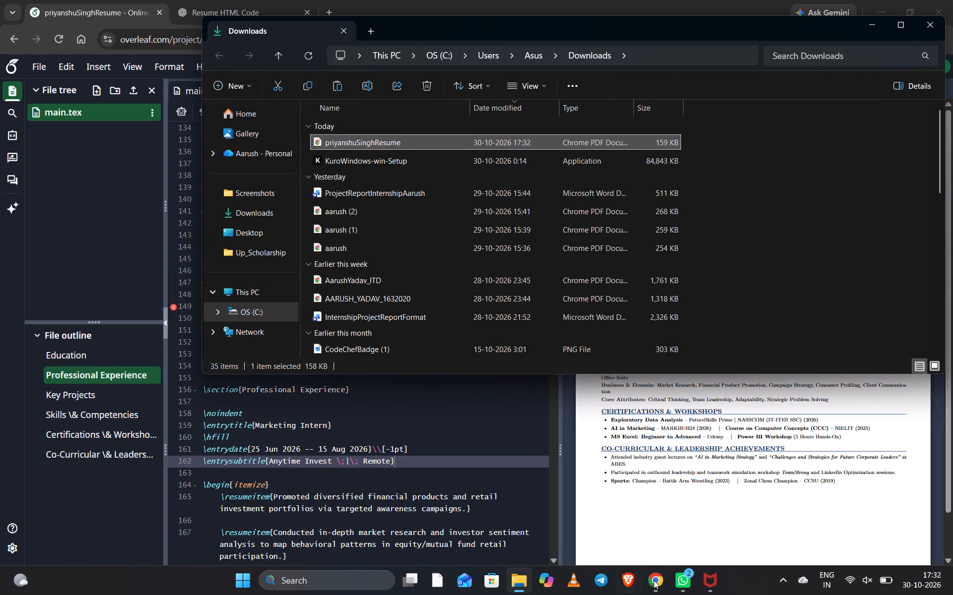
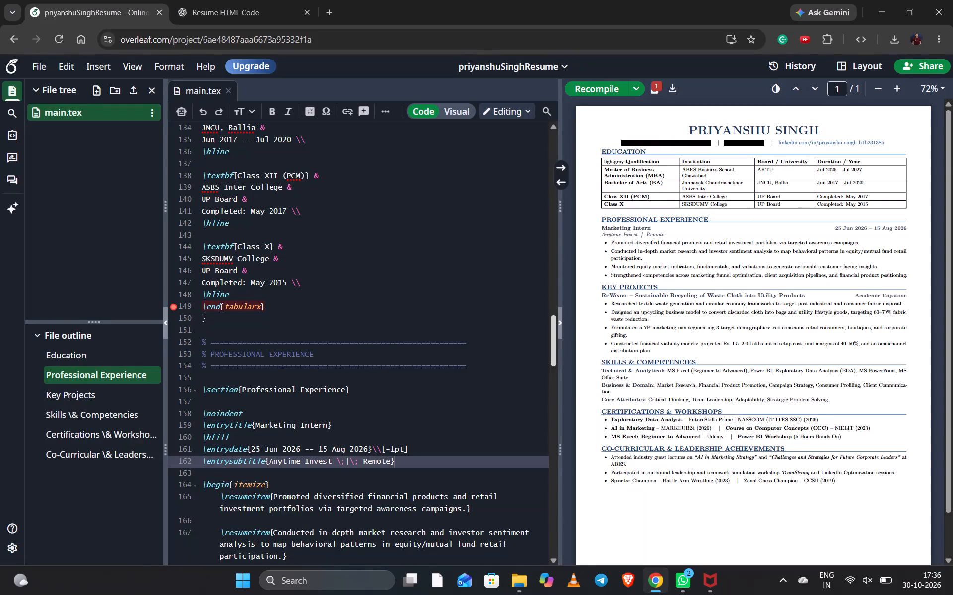
# In the HEADER block of main.tex, replace the displayed e-mail text on line 91, below the mailto link, with the new e-mail address.
pyautogui.scroll(17, 380, 324)
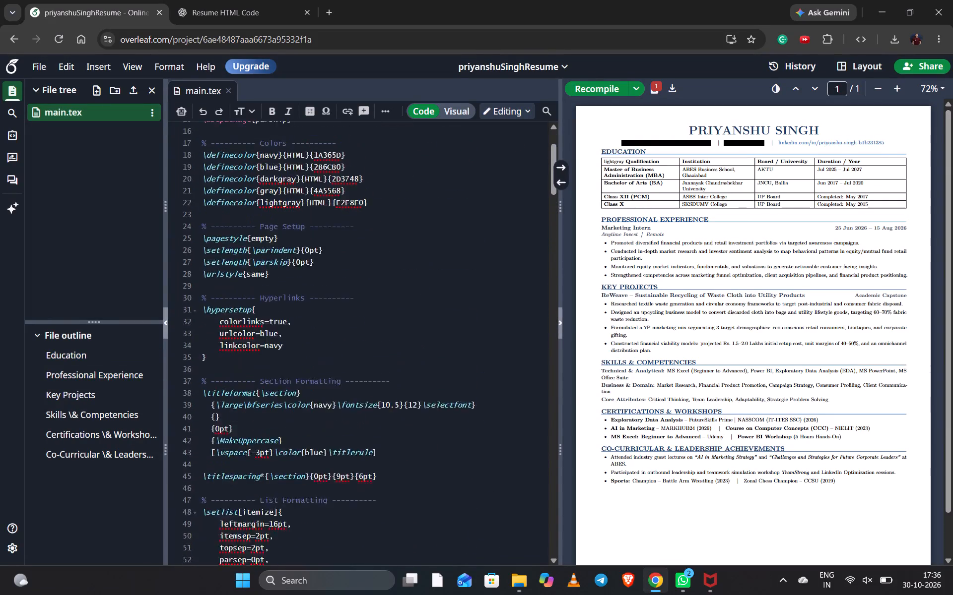
pyautogui.scroll(5, 380, 324)
pyautogui.scroll(-4, 380, 324)
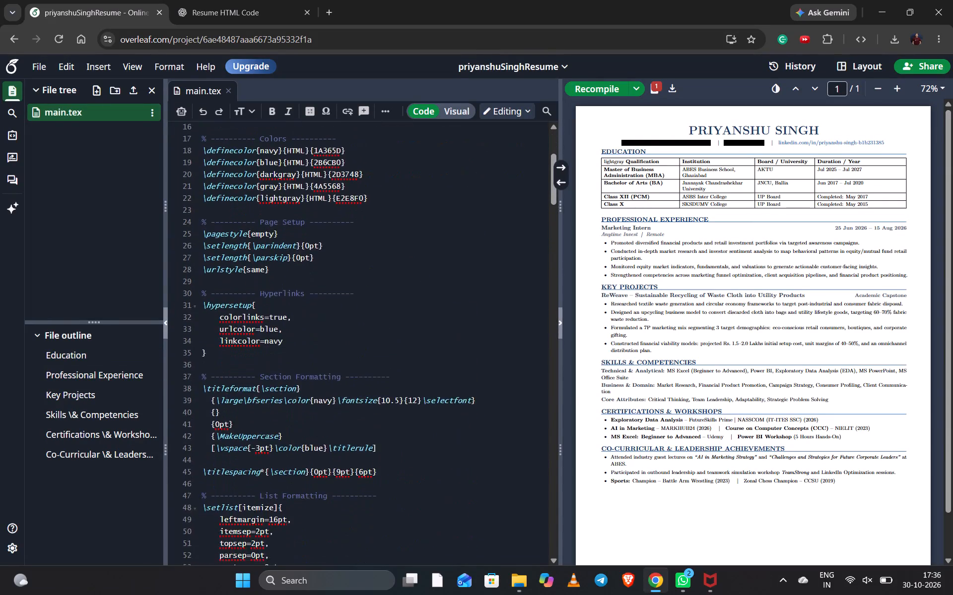
pyautogui.scroll(-4, 380, 324)
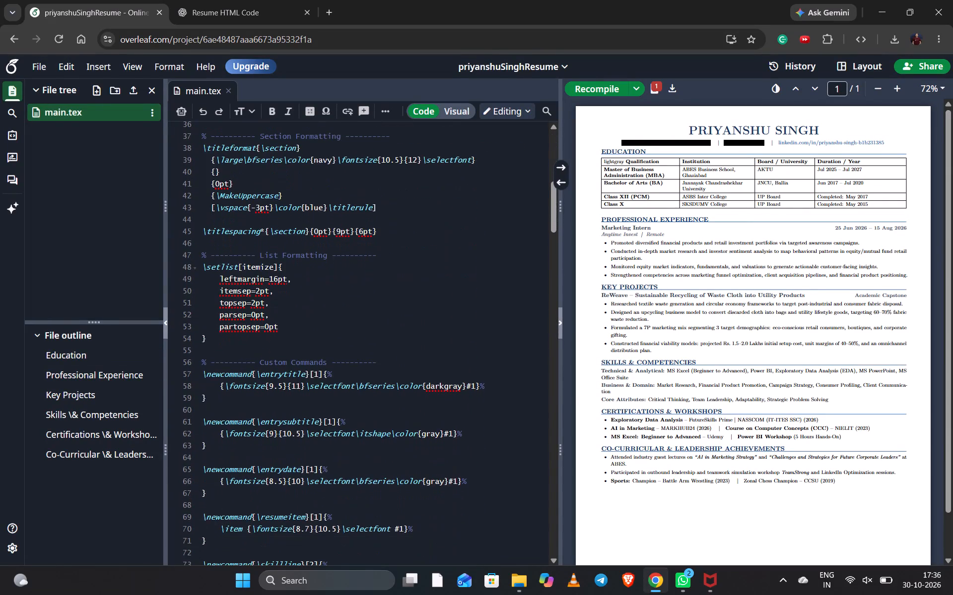
pyautogui.scroll(-6, 380, 324)
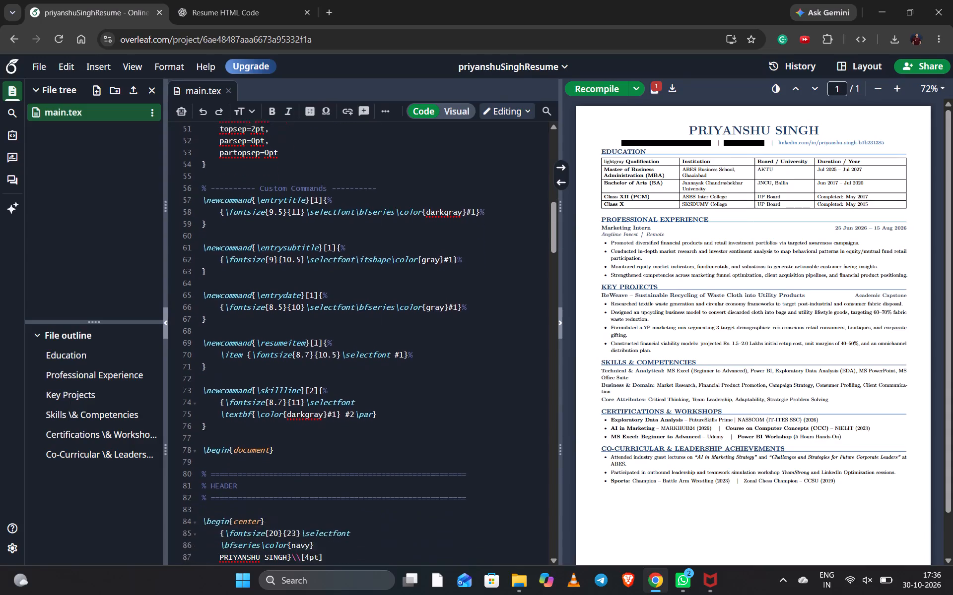
pyautogui.scroll(-3, 380, 324)
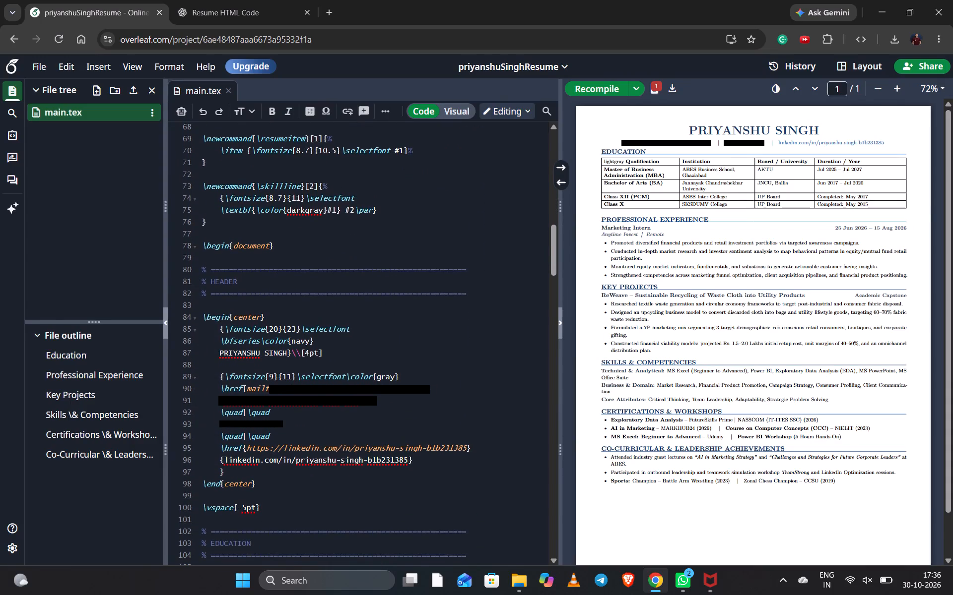
pyautogui.click(372, 400)
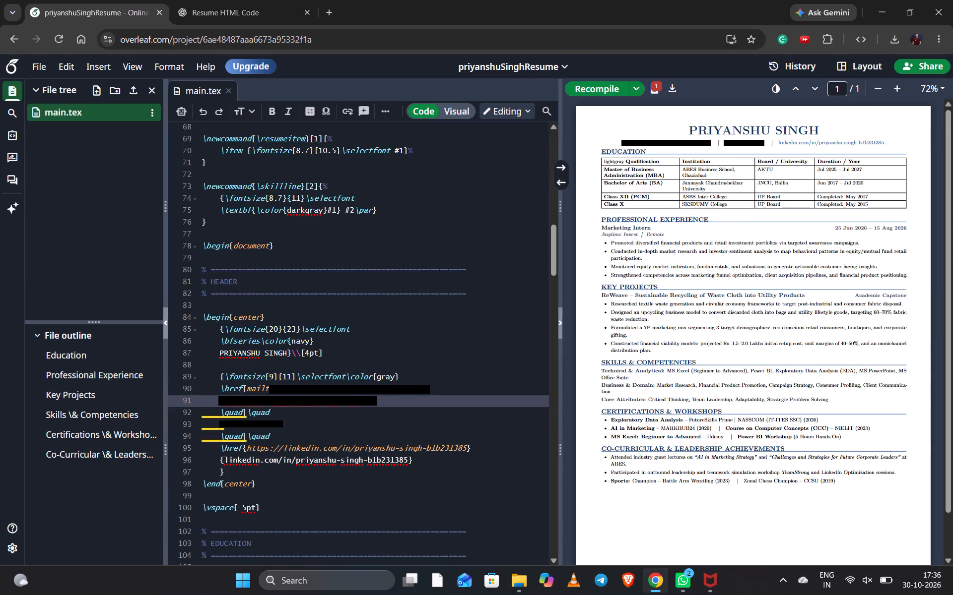
pyautogui.press('BackSpace')
pyautogui.press('BackSpace')
pyautogui.press('BackSpace')
pyautogui.press('BackSpace')
pyautogui.press('BackSpace')
pyautogui.press('BackSpace')
pyautogui.press('BackSpace')
pyautogui.press('BackSpace')
pyautogui.press('BackSpace')
pyautogui.press('BackSpace')
pyautogui.press('BackSpace')
pyautogui.press('BackSpace')
pyautogui.press('BackSpace')
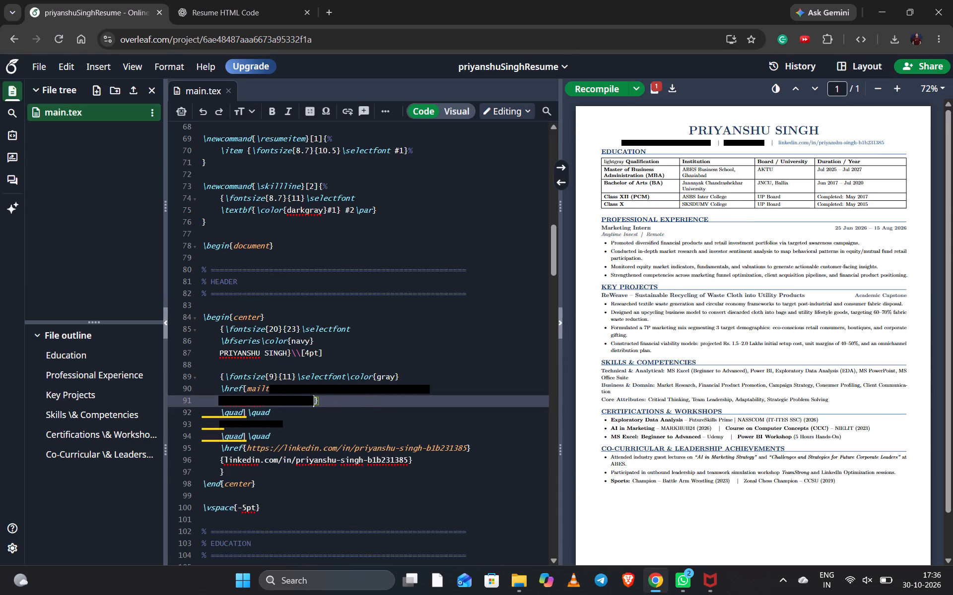
pyautogui.press('BackSpace')
pyautogui.press('BackSpace')
pyautogui.press('BackSpace')
pyautogui.press('BackSpace')
pyautogui.press('BackSpace')
pyautogui.press('BackSpace')
pyautogui.press('BackSpace')
pyautogui.press('BackSpace')
pyautogui.press('BackSpace')
pyautogui.press('BackSpace')
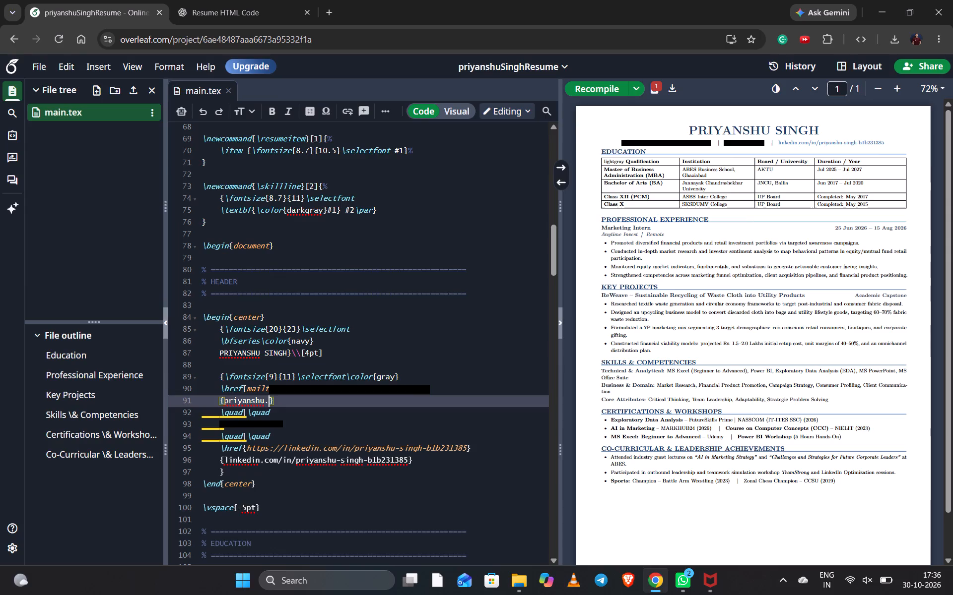
pyautogui.press('BackSpace')
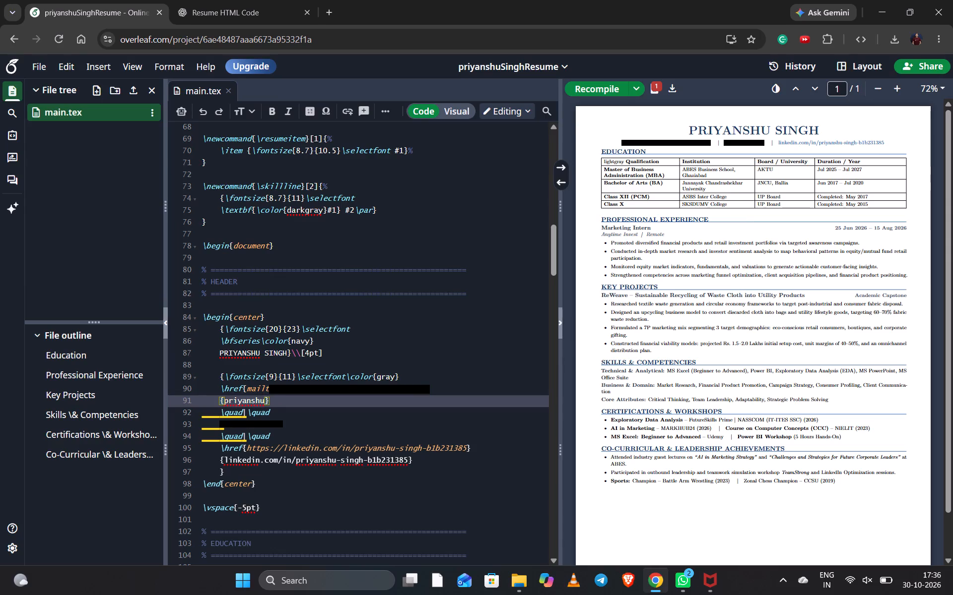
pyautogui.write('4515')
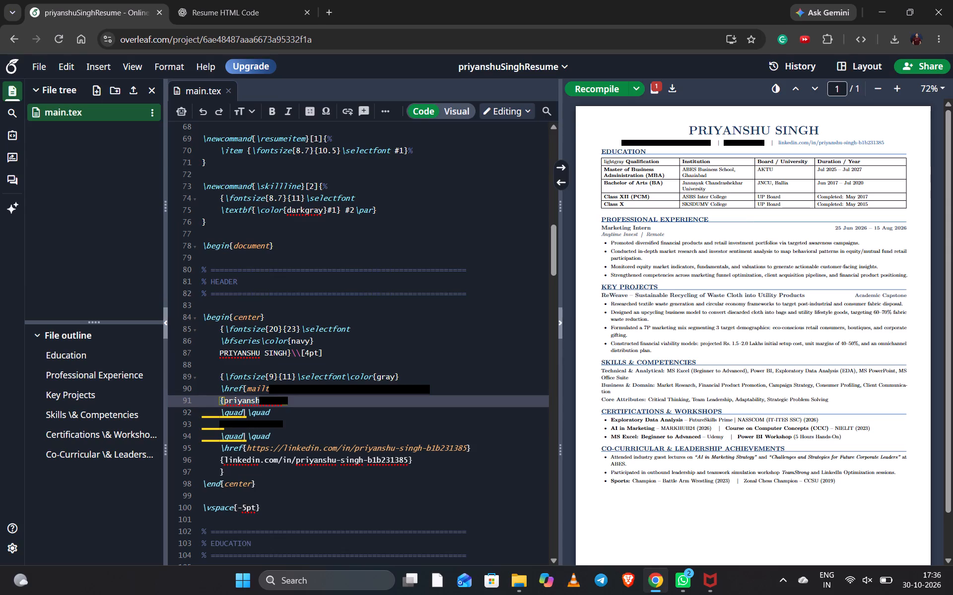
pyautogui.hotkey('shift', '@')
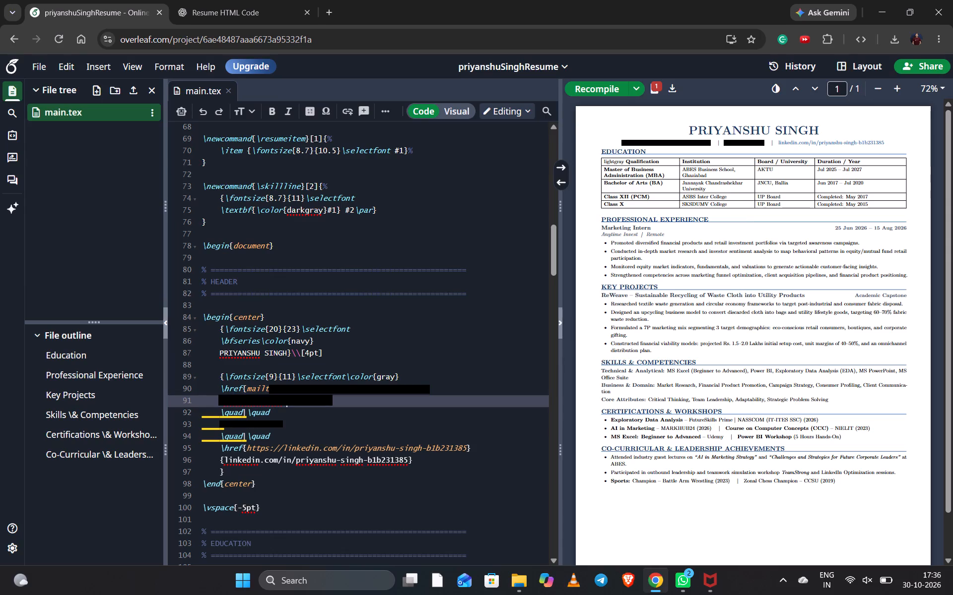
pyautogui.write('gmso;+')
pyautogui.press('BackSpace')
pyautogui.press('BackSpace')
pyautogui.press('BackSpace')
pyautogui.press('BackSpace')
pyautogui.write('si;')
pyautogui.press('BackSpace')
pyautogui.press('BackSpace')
# Finish the displayed e-mail address on line 91 of the HEADER block, correcting its domain ending to .com.
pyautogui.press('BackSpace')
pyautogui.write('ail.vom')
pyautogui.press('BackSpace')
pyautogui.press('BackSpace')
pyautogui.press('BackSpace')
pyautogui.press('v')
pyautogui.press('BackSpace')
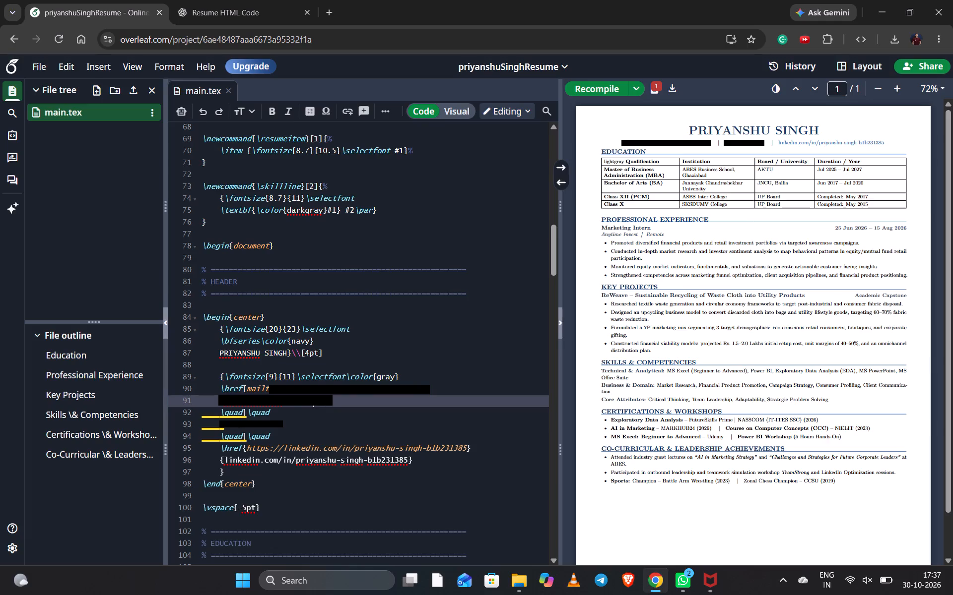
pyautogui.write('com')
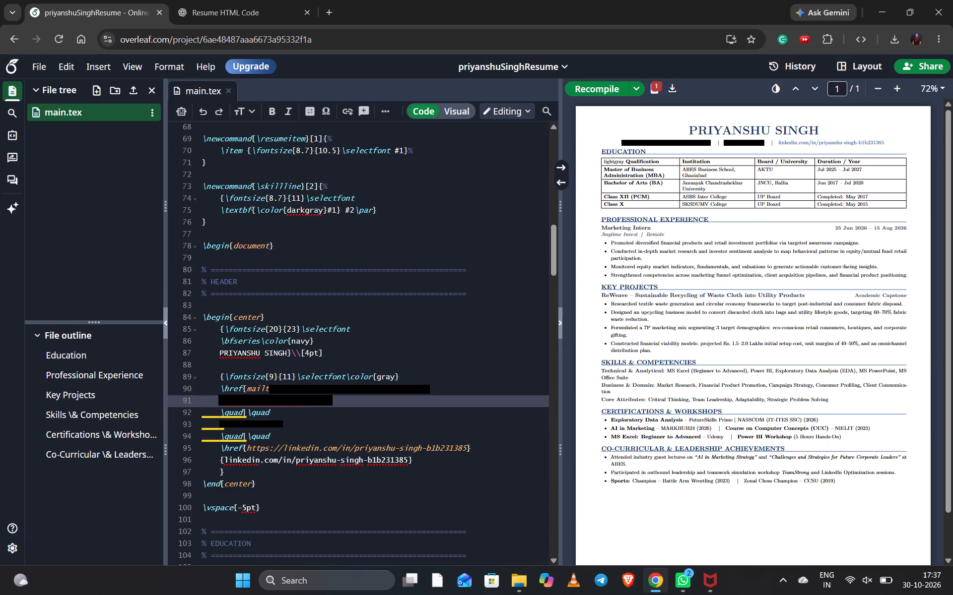
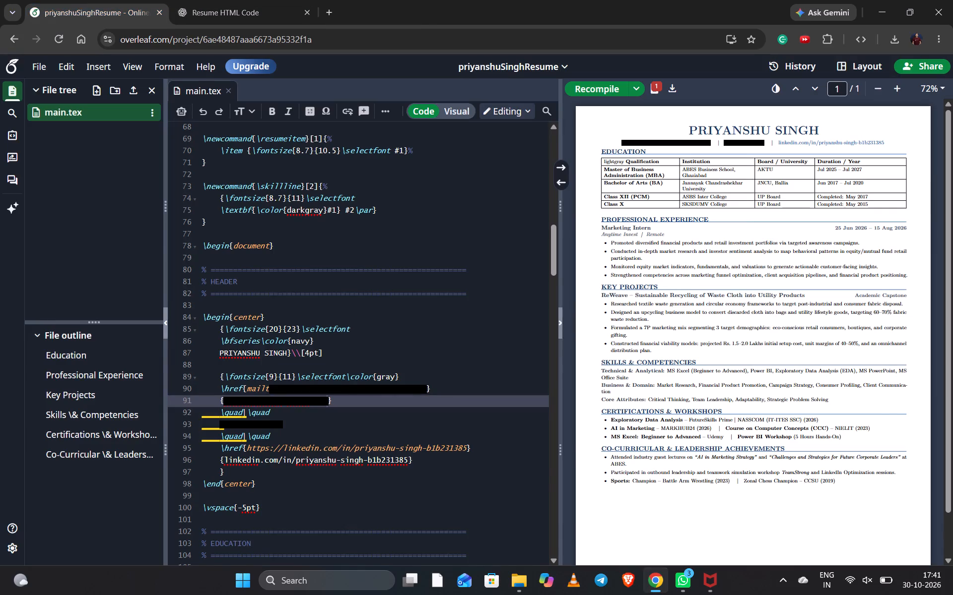
pyautogui.click(380, 204)
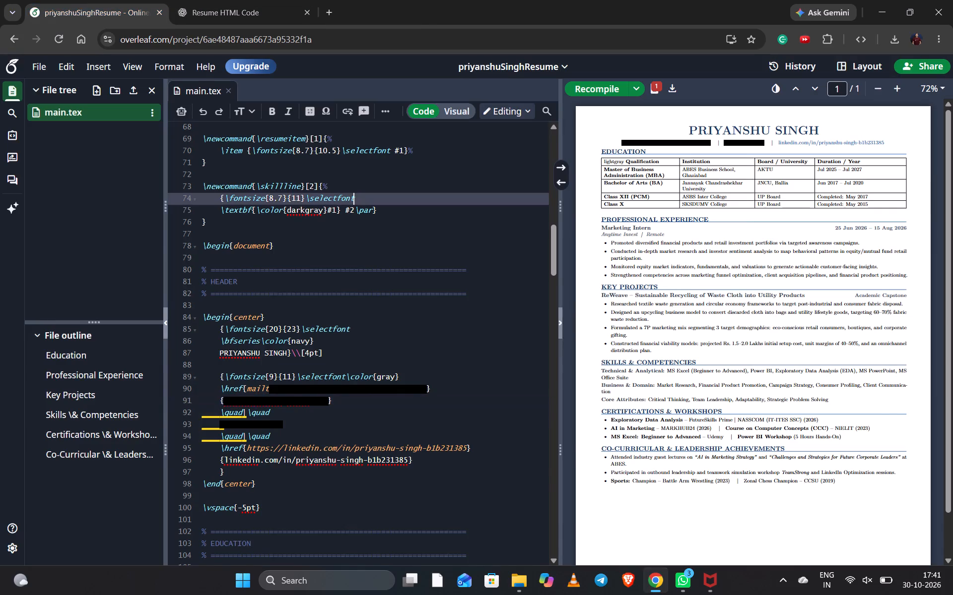
pyautogui.hotkey('ctrl', 'a')
pyautogui.press('BackSpace')
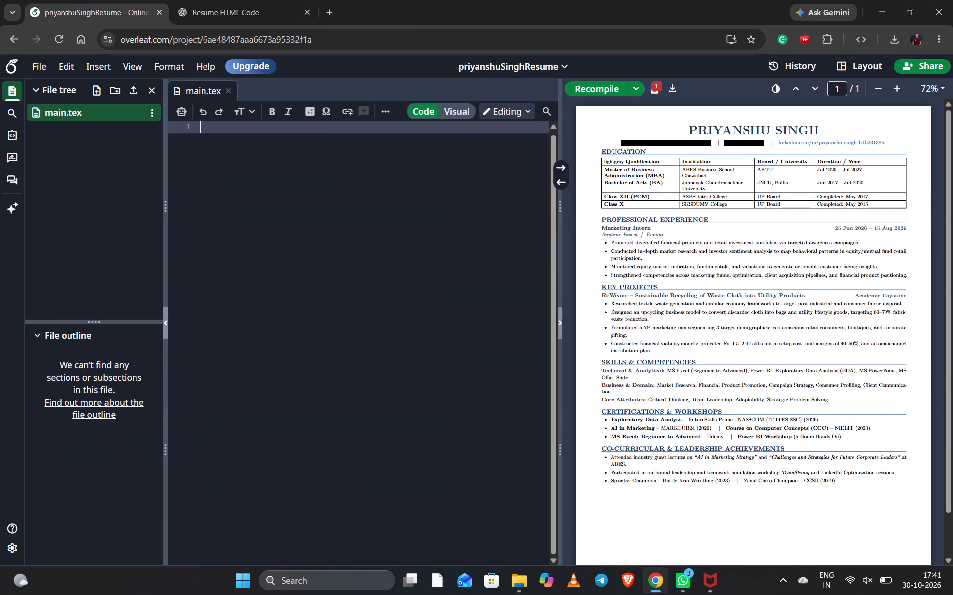
pyautogui.hotkey('ctrl', 'v')
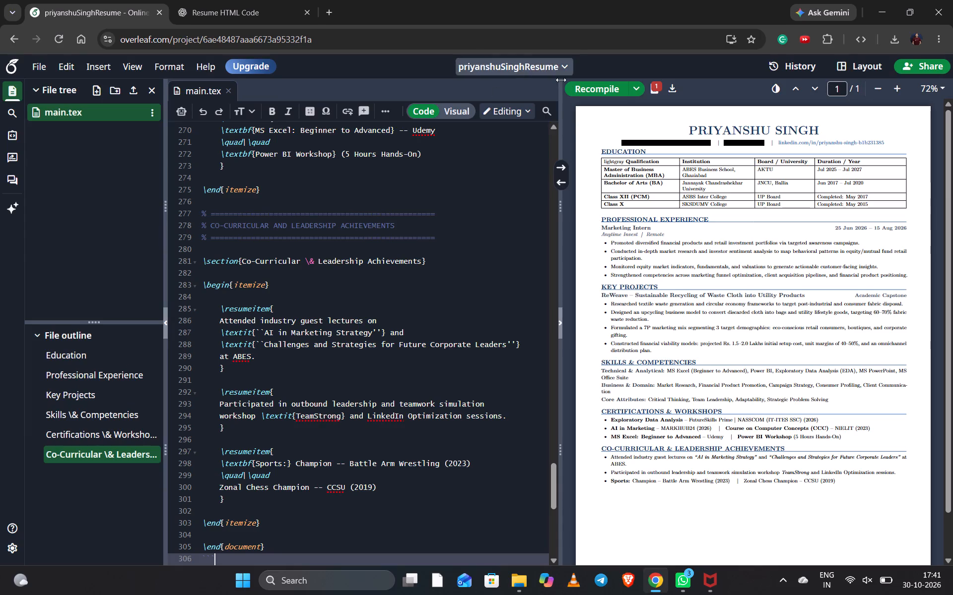
# Recompile the resume and check the PDF preview with the linear Education section.
pyautogui.click(585, 90)
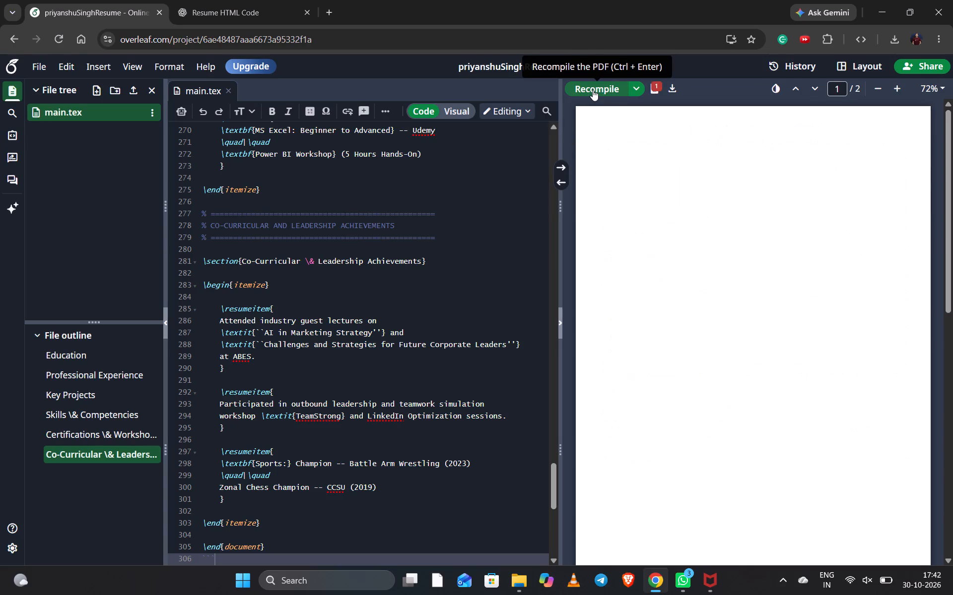
pyautogui.scroll(-6, 664, 236)
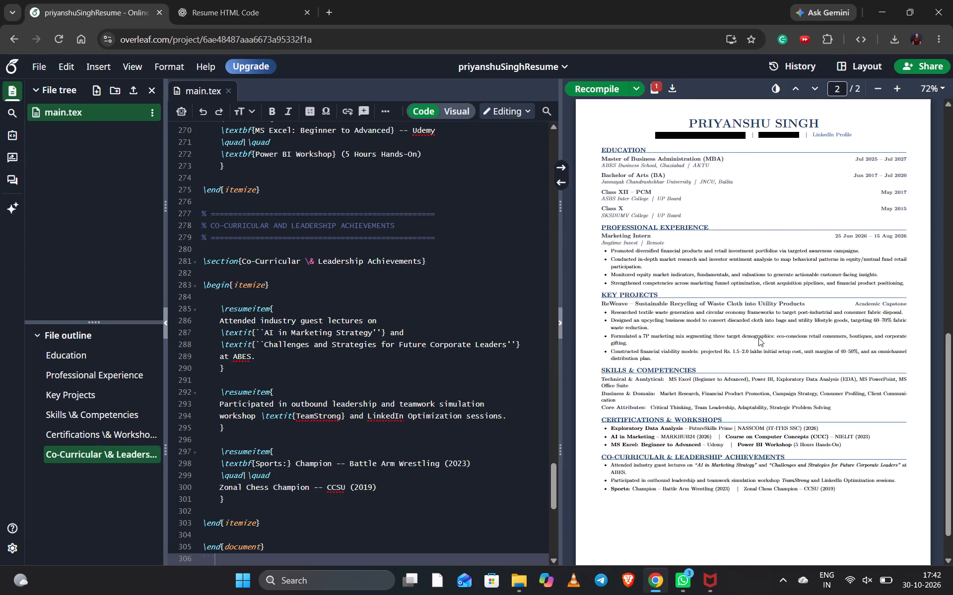
# Download the compiled resume PDF from Overleaf.
pyautogui.click(672, 90)
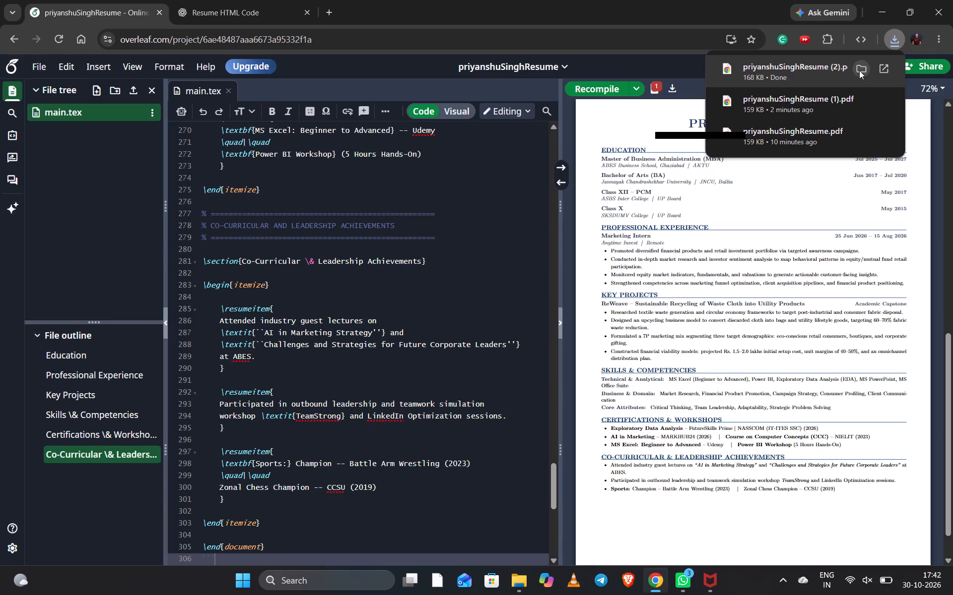
# Show the newly downloaded resume PDF in the Downloads folder, copy the file, and return to Overleaf in Chrome.
pyautogui.click(858, 73)
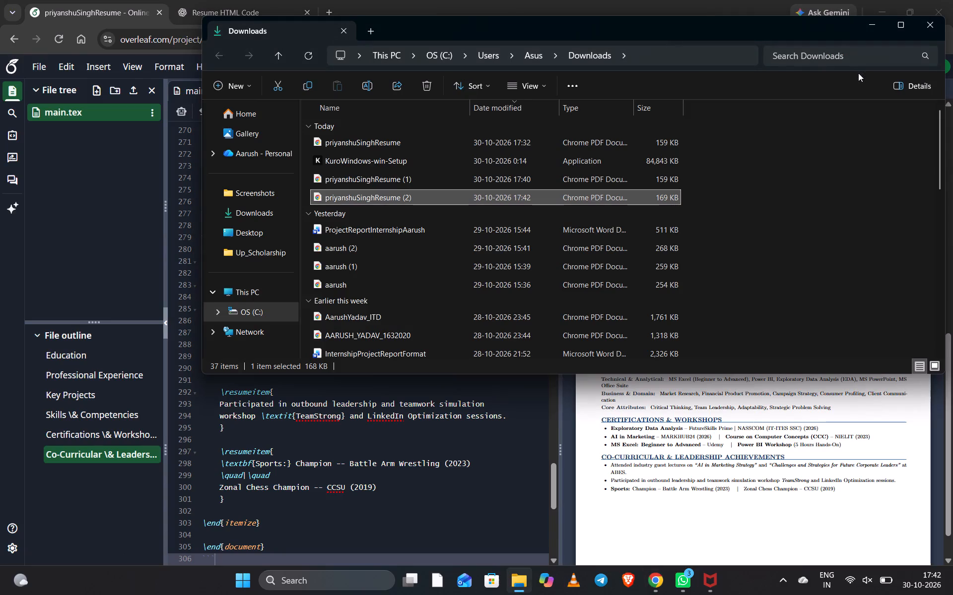
pyautogui.click(312, 81)
pyautogui.click(403, 5)
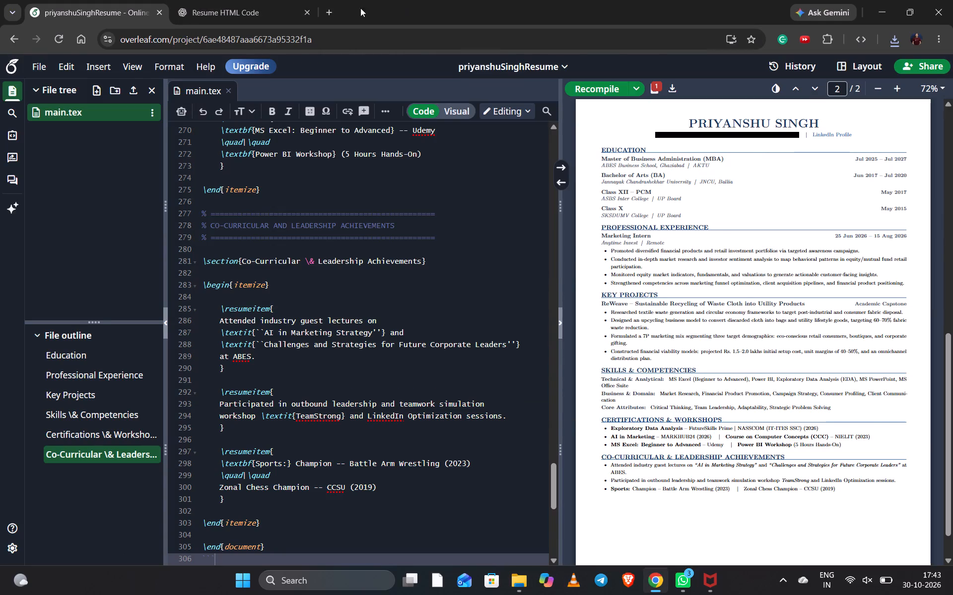
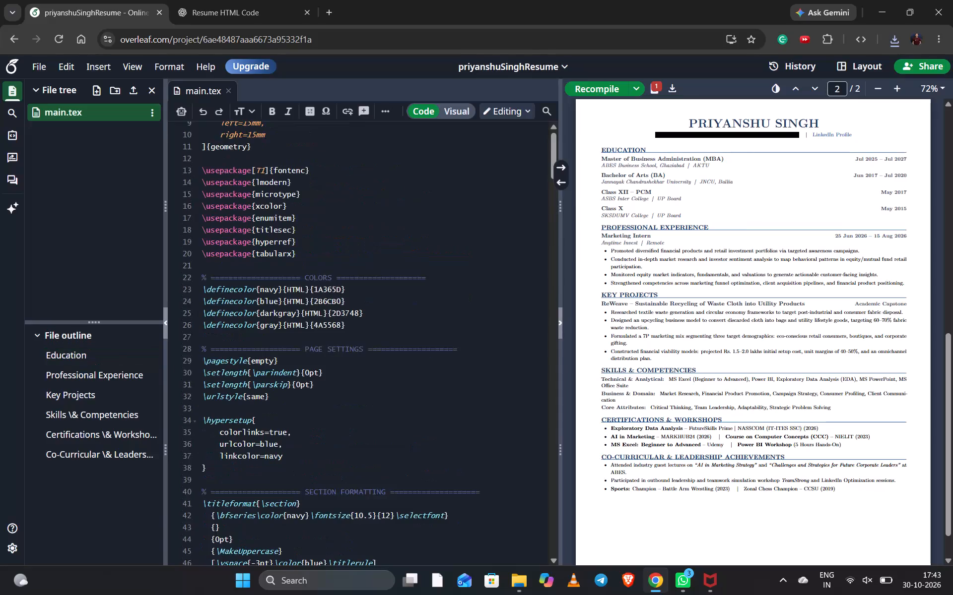
# Delete the stray "```latex" line at the top of main.tex so the file starts with the \documentclass line.
pyautogui.click(241, 127)
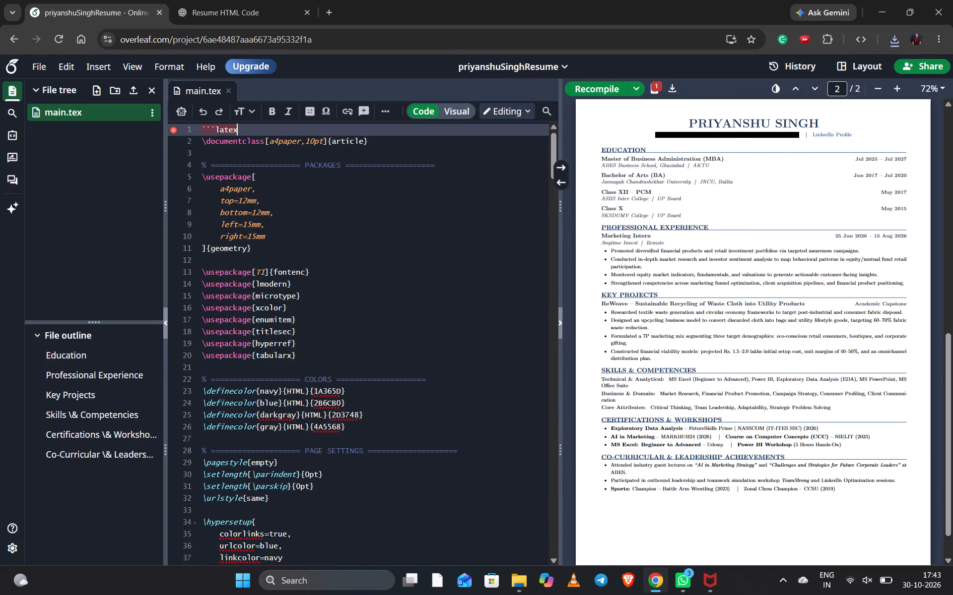
pyautogui.press('BackSpace')
pyautogui.press('BackSpace')
pyautogui.press('BackSpace')
pyautogui.press('BackSpace')
pyautogui.press('BackSpace')
pyautogui.press('BackSpace')
pyautogui.press('BackSpace')
pyautogui.press('BackSpace')
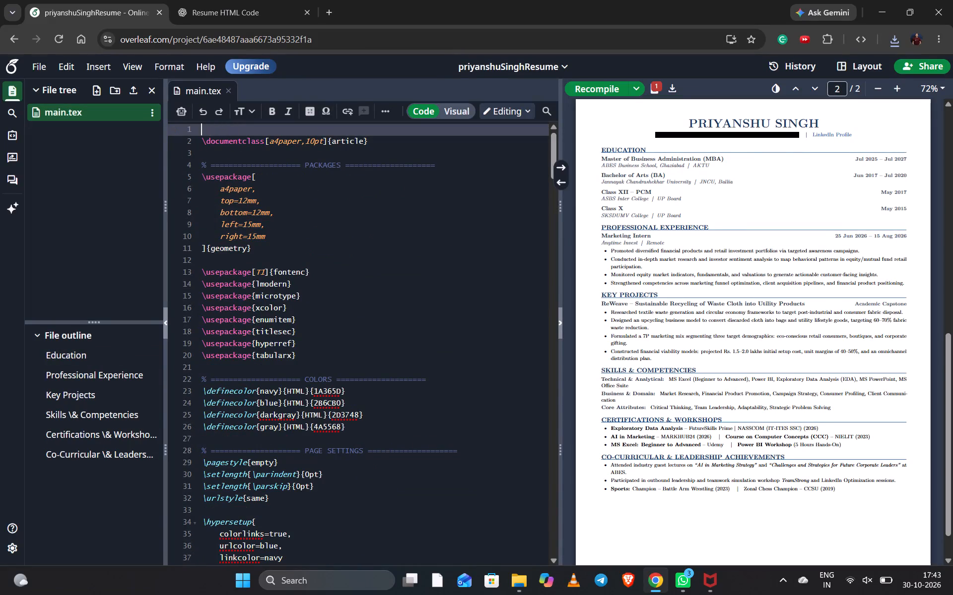
pyautogui.press('Down')
pyautogui.press('BackSpace')
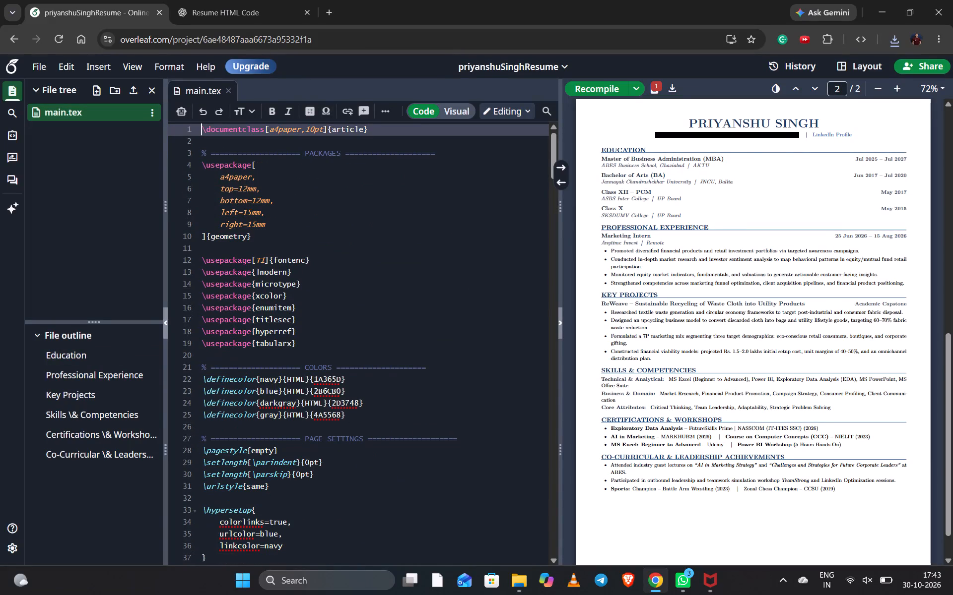
# Recompile the resume to refresh the PDF preview.
pyautogui.click(589, 89)
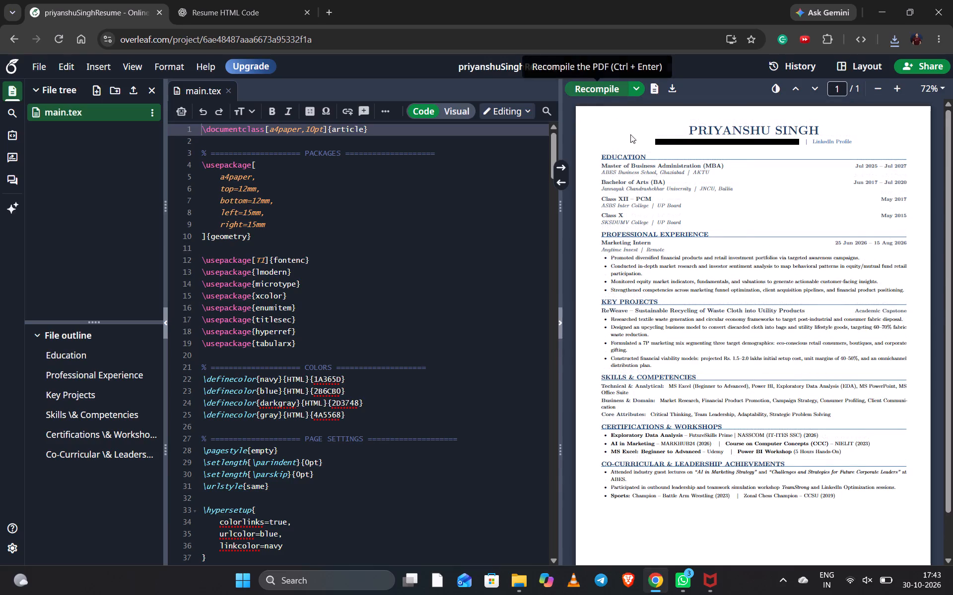
# Download the recompiled resume with the linear Education section as a PDF.
pyautogui.scroll(-5, 711, 255)
pyautogui.scroll(3, 711, 255)
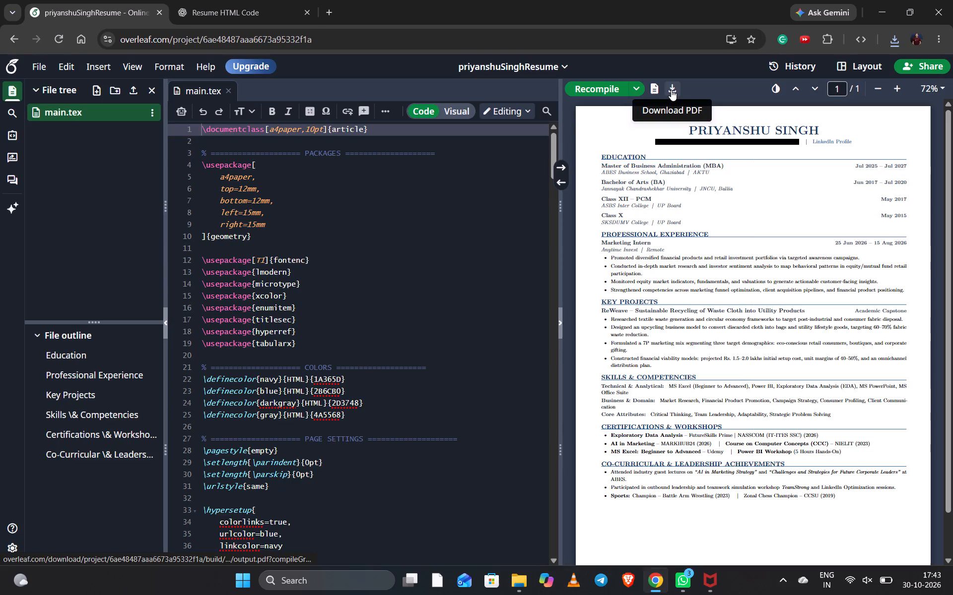
pyautogui.click(671, 90)
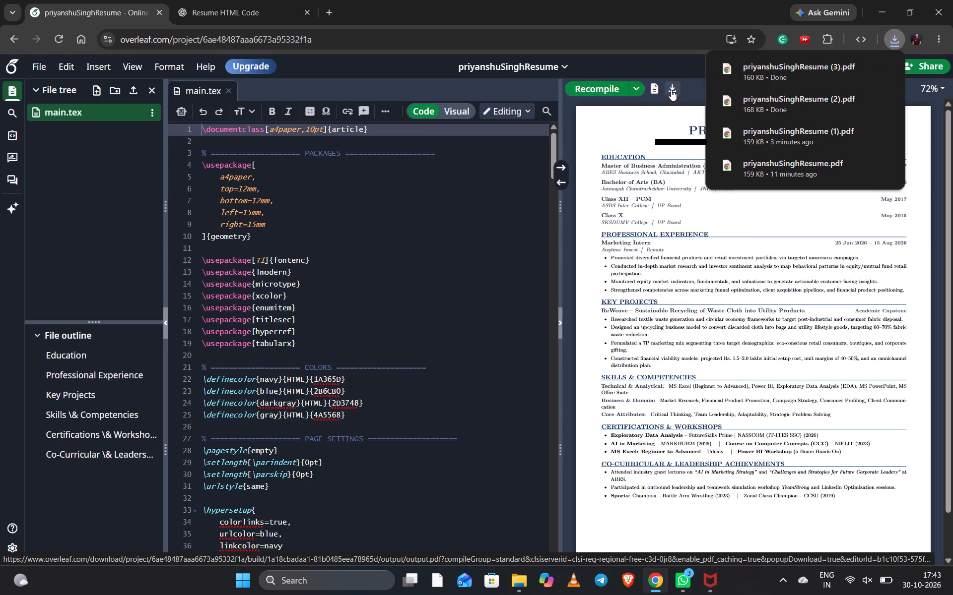
# Show the newly downloaded resume PDF in the Downloads folder, copy the file, and minimize File Explorer.
pyautogui.click(860, 68)
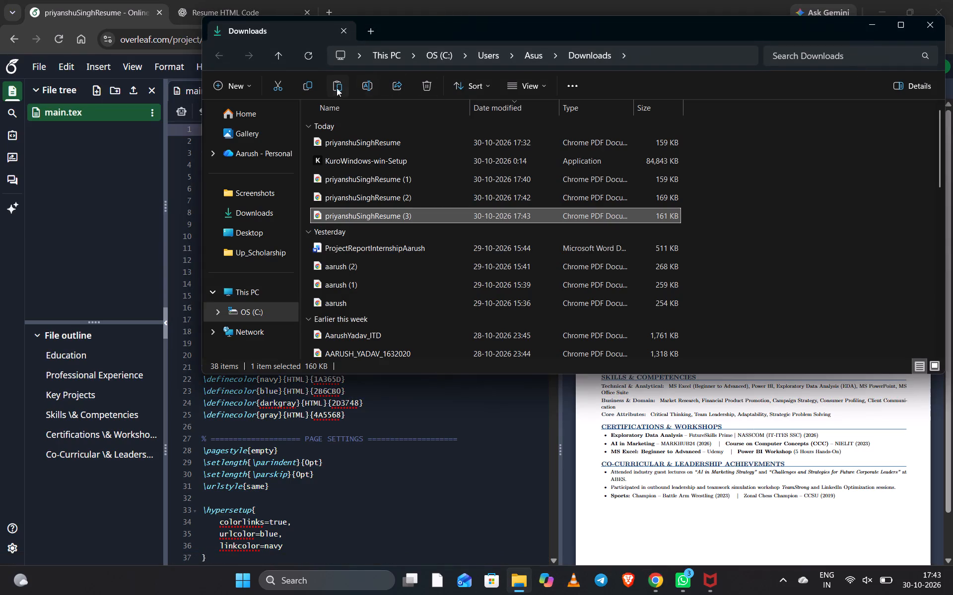
pyautogui.click(306, 85)
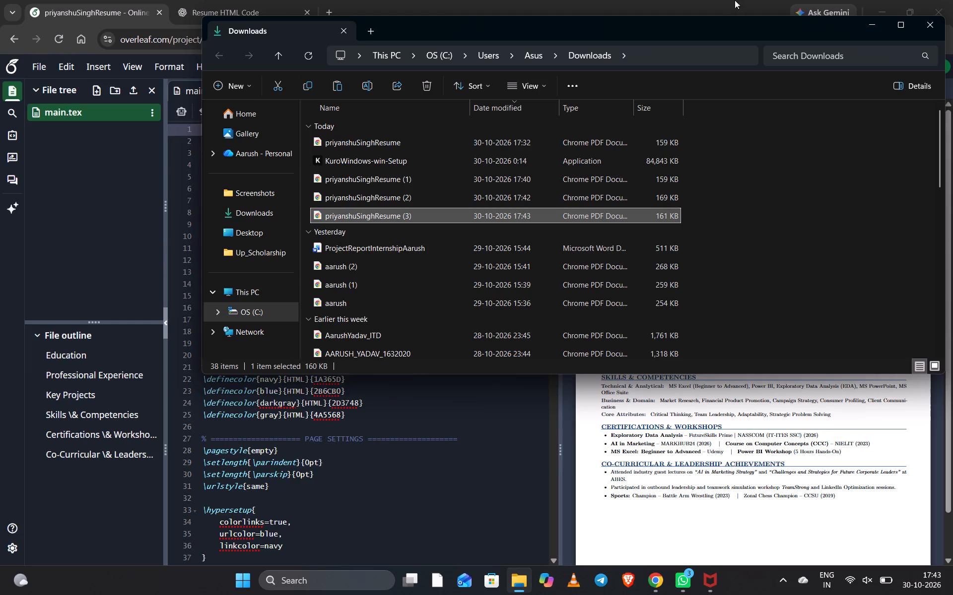
pyautogui.click(306, 88)
pyautogui.click(872, 21)
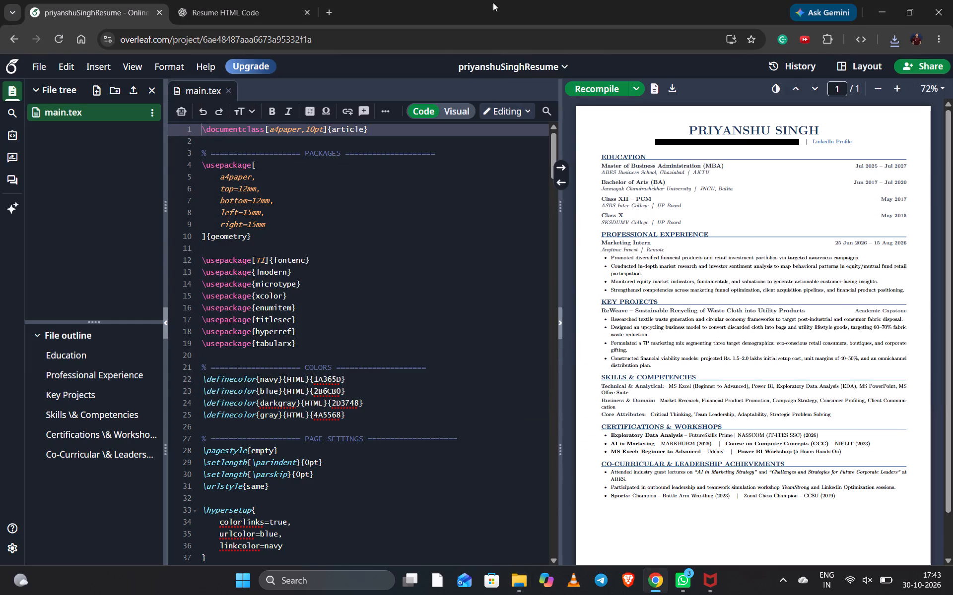
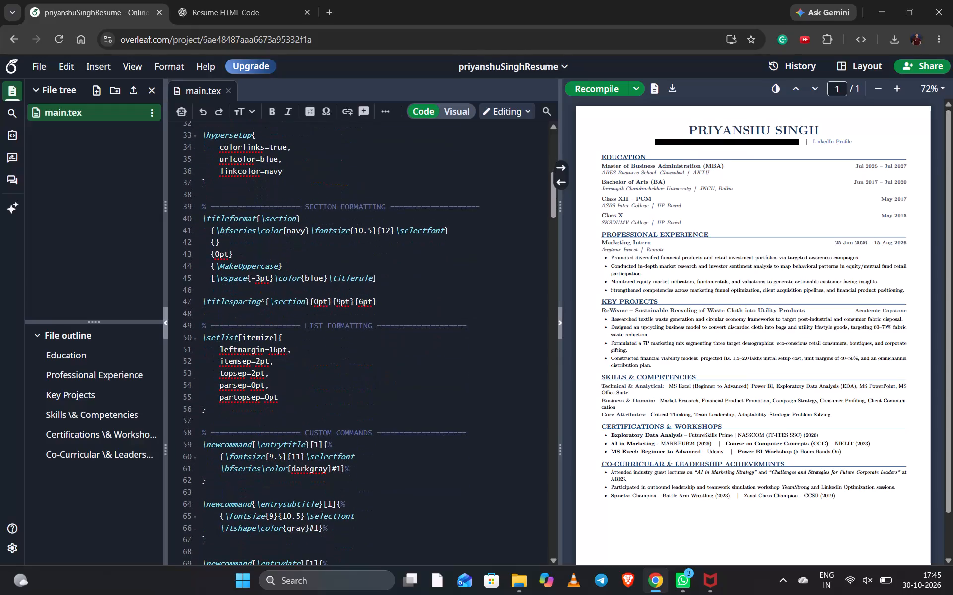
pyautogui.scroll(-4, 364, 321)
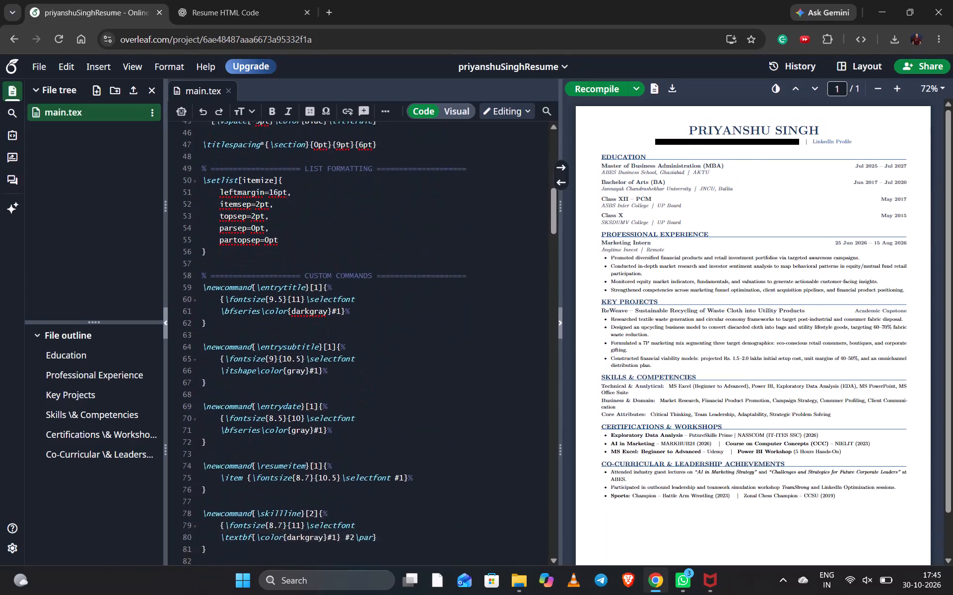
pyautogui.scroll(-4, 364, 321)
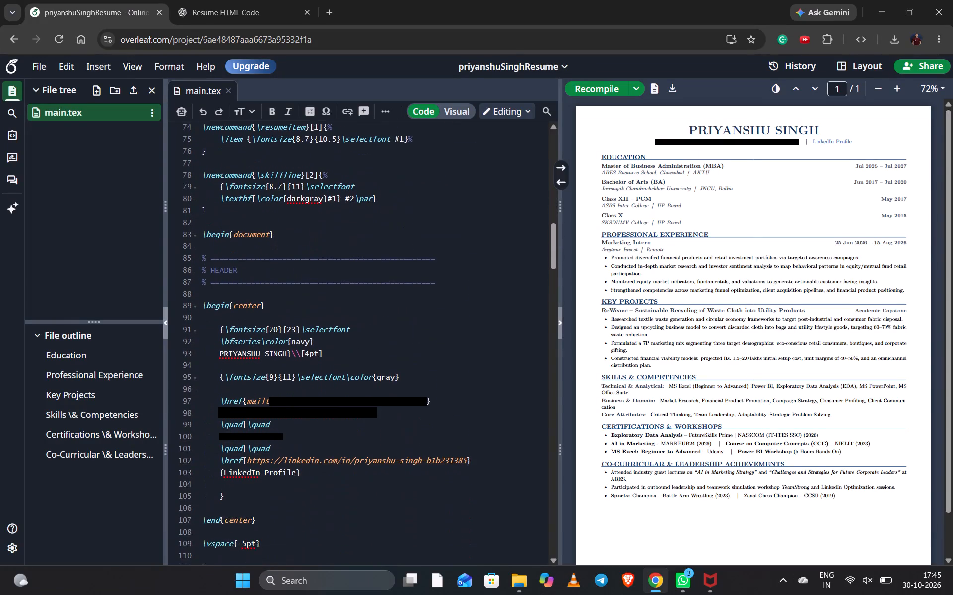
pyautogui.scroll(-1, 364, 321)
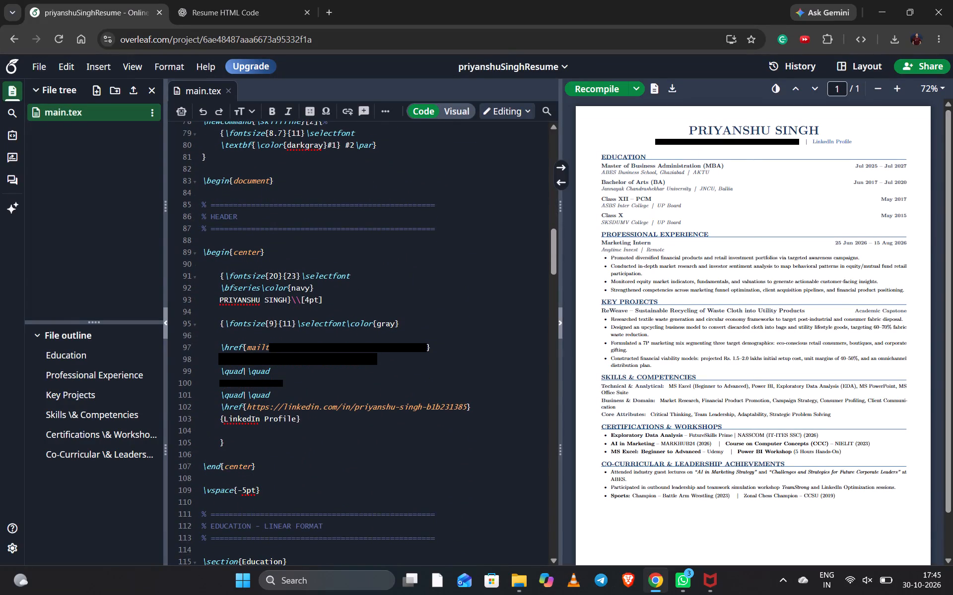
# Delete the old contact e-mail address from the displayed link text on line 98 of the resume header.
pyautogui.click(372, 360)
pyautogui.press('BackSpace')
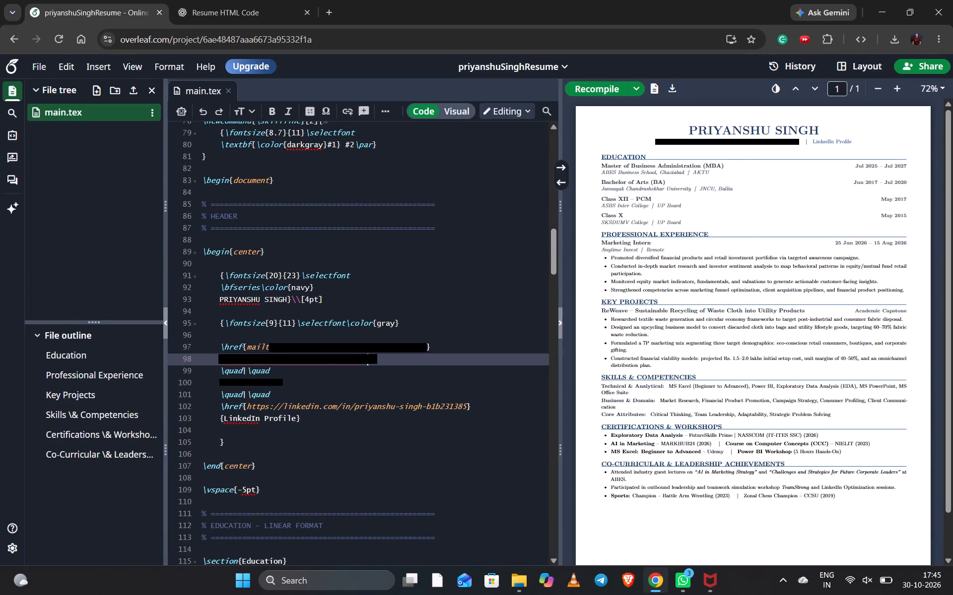
pyautogui.press('BackSpace')
pyautogui.press('BackSpace')
pyautogui.press('BackSpace')
pyautogui.press('BackSpace')
pyautogui.press('BackSpace')
pyautogui.press('BackSpace')
pyautogui.press('BackSpace')
pyautogui.press('BackSpace')
pyautogui.press('BackSpace')
pyautogui.press('BackSpace')
pyautogui.press('BackSpace')
pyautogui.press('BackSpace')
pyautogui.press('BackSpace')
pyautogui.press('BackSpace')
pyautogui.press('BackSpace')
pyautogui.press('BackSpace')
pyautogui.press('BackSpace')
pyautogui.press('BackSpace')
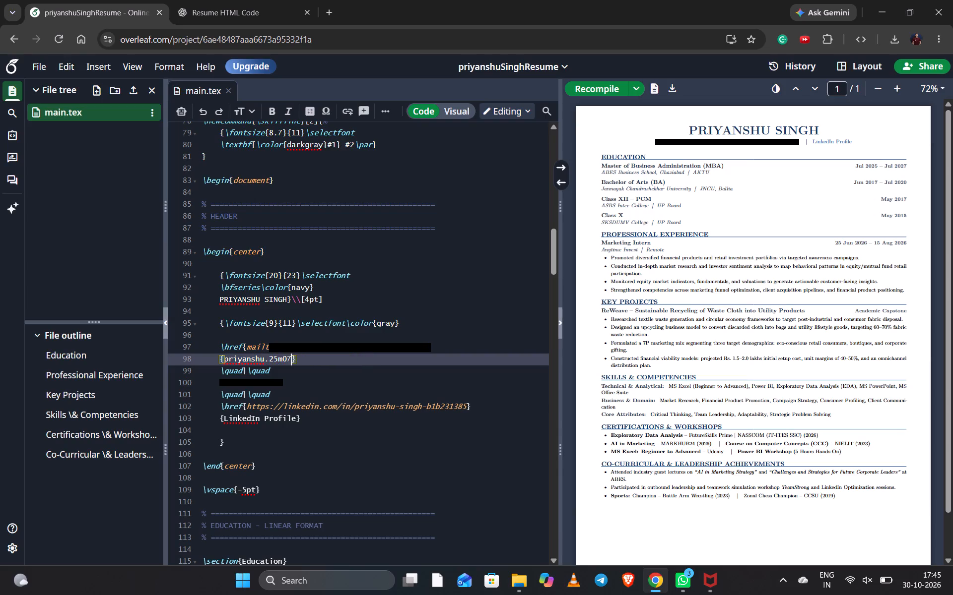
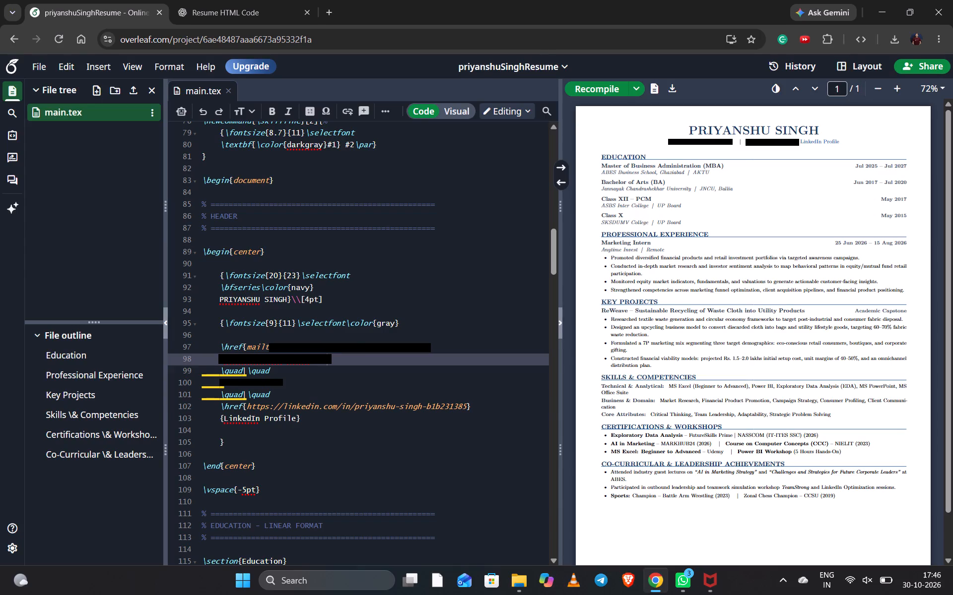
# Replace the "LinkedIn Profile" link text in the resume header with the full LinkedIn URL copied from its href line.
pyautogui.moveTo(247, 407); pyautogui.dragTo(468, 407)
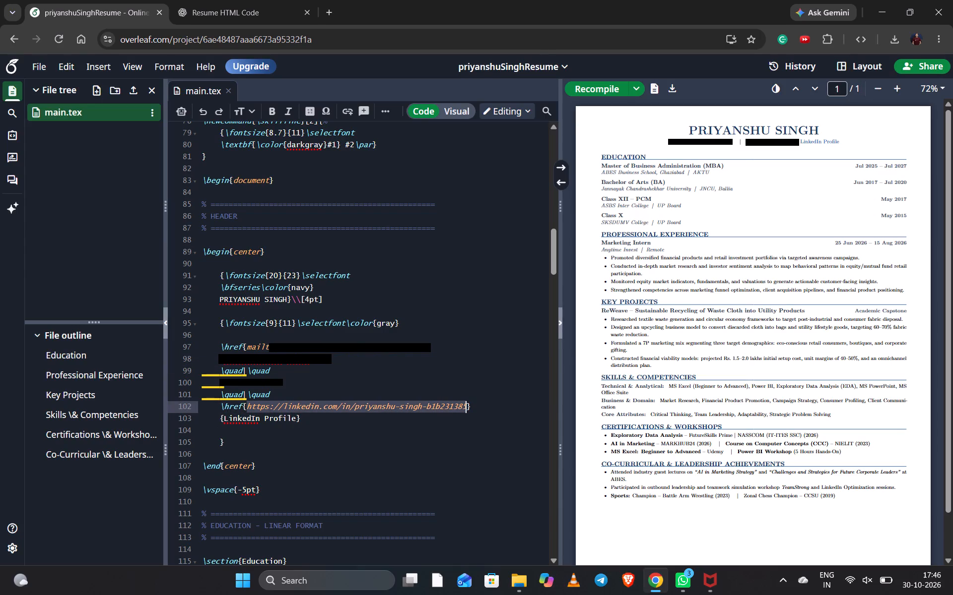
pyautogui.moveTo(468, 407); pyautogui.dragTo(468, 408)
pyautogui.hotkey('ctrl', 'c')
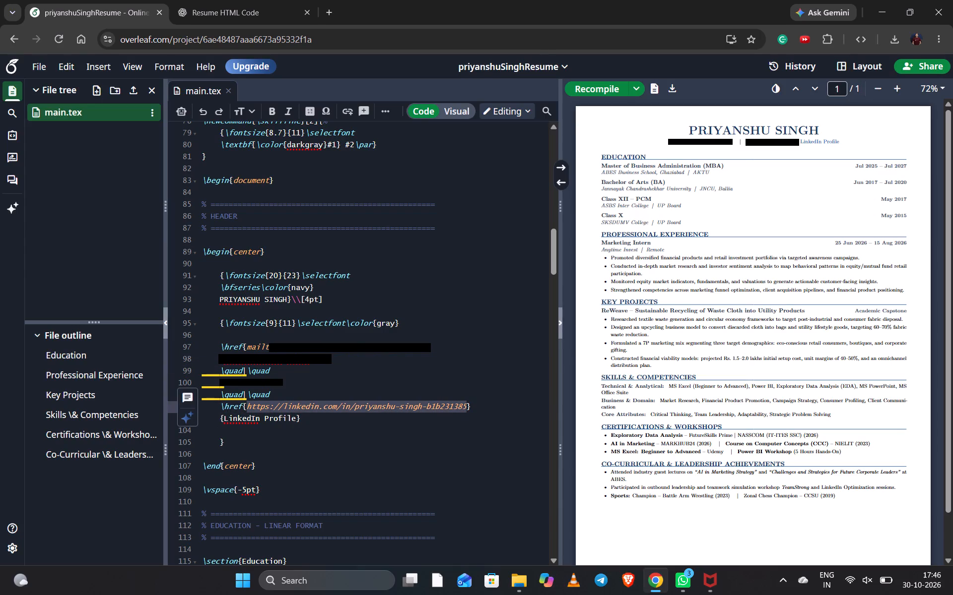
pyautogui.moveTo(223, 417); pyautogui.dragTo(235, 418)
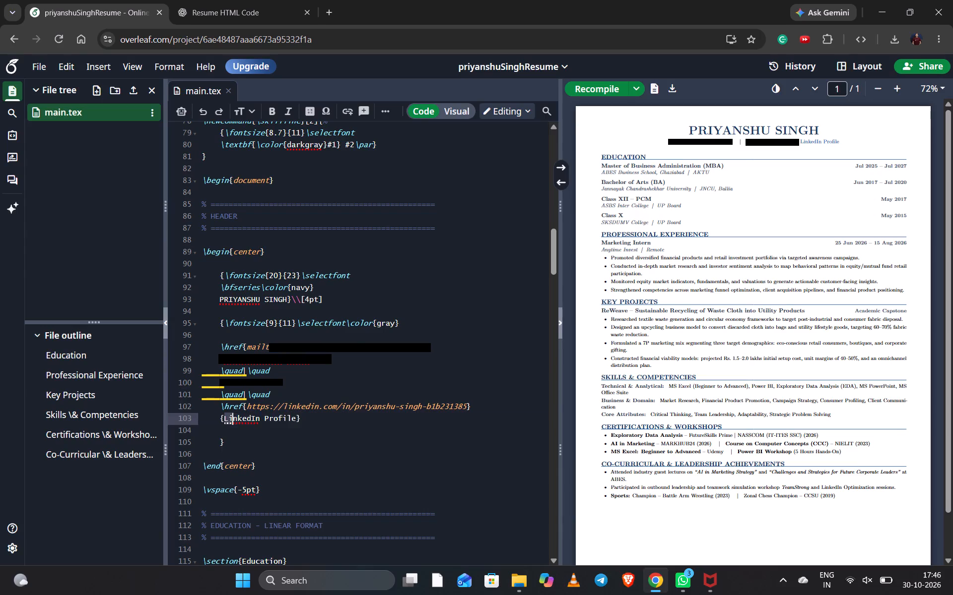
pyautogui.moveTo(235, 418); pyautogui.dragTo(294, 422)
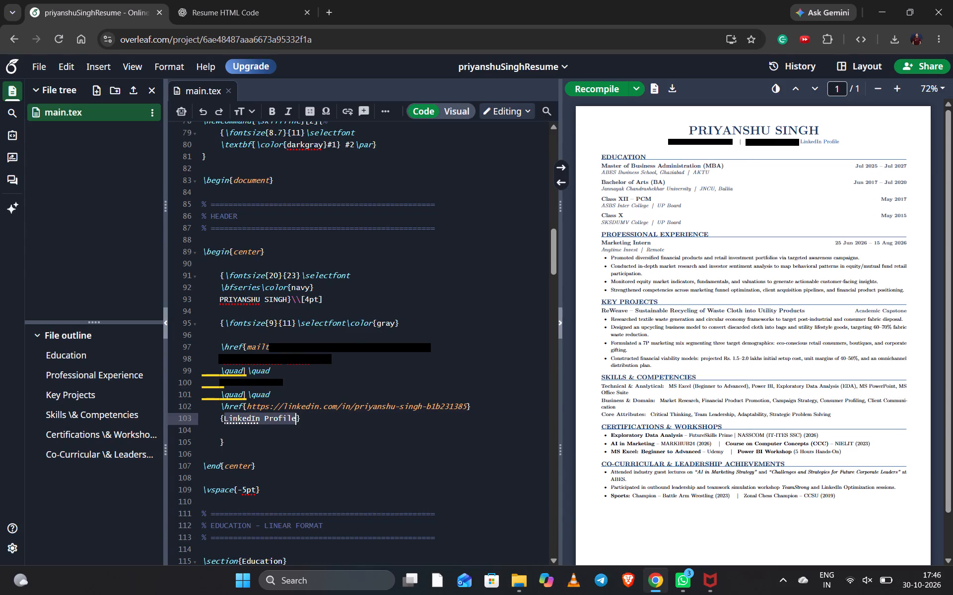
pyautogui.moveTo(294, 422); pyautogui.dragTo(294, 420)
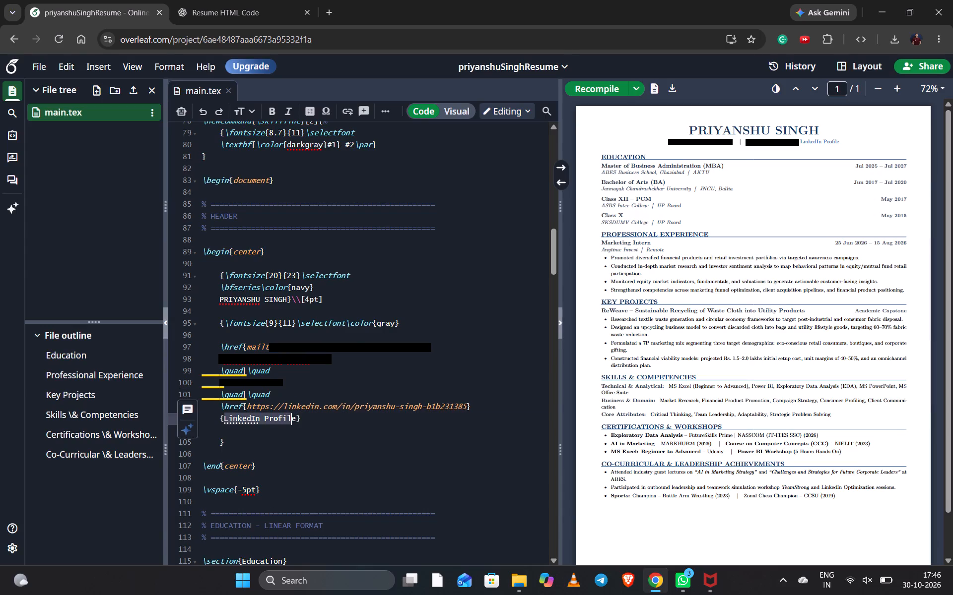
pyautogui.press('BackSpace')
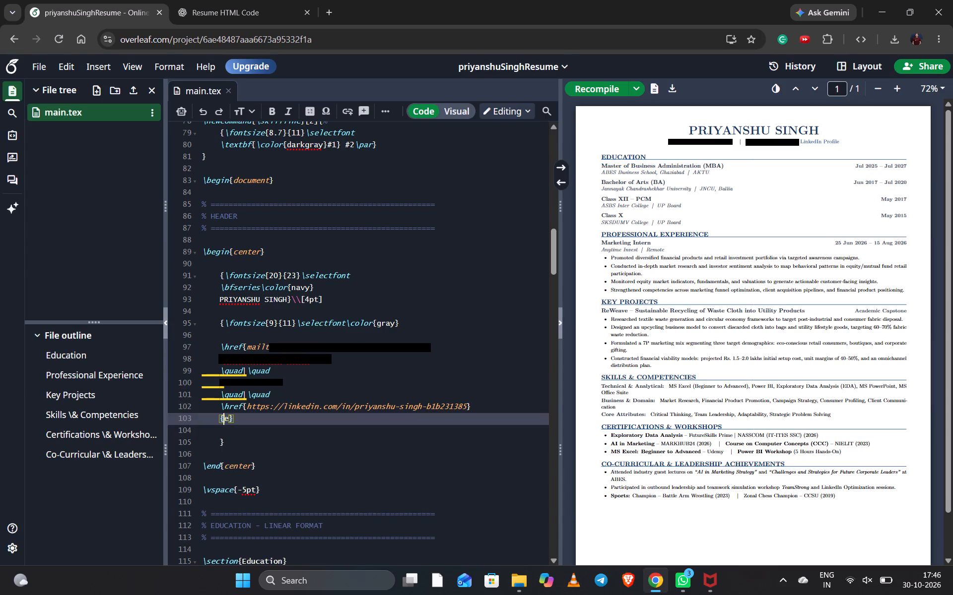
pyautogui.press('Right')
pyautogui.press('BackSpace')
pyautogui.hotkey('ctrl', 'v')
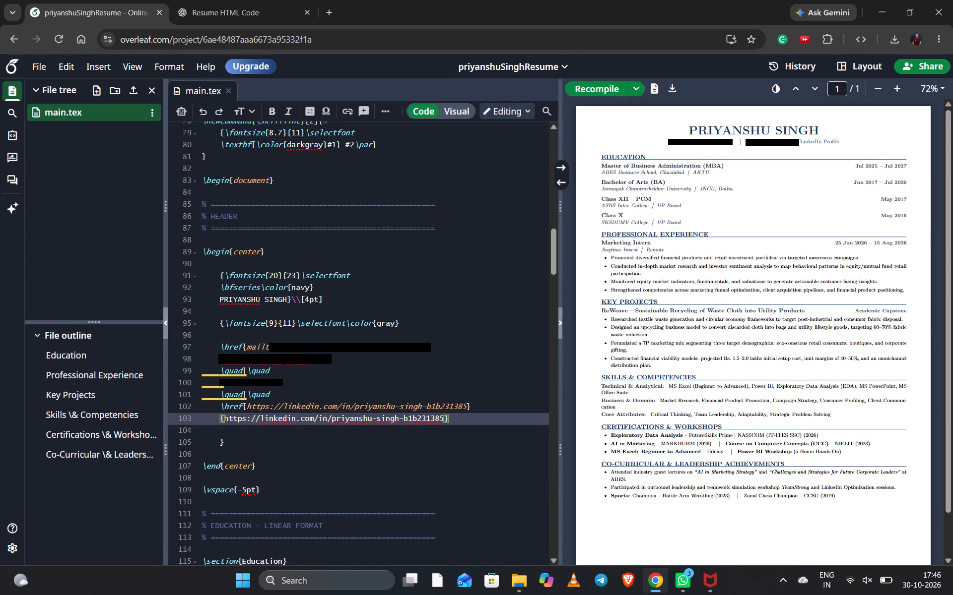
pyautogui.click(601, 90)
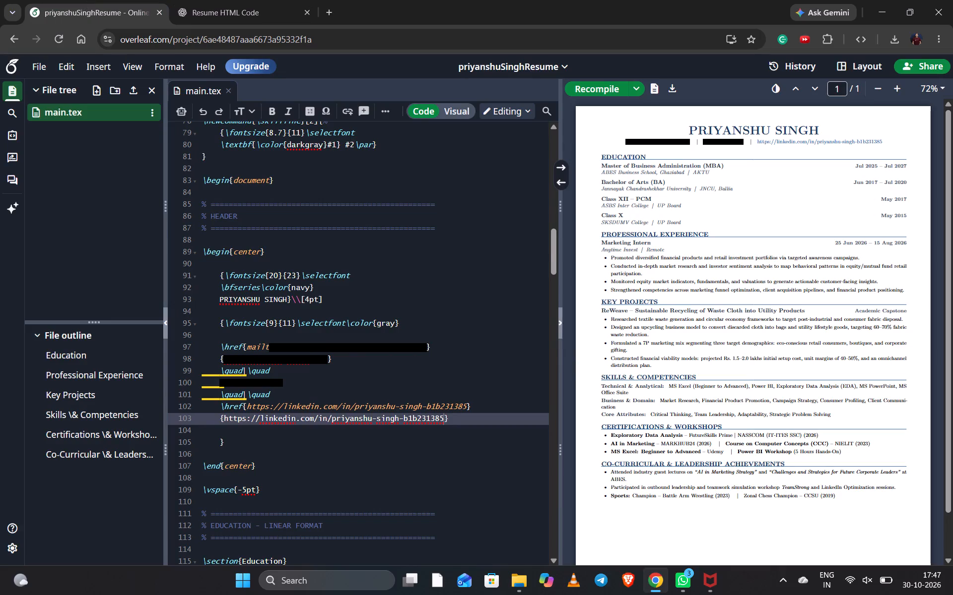
# Review the Professional Experience and Key Projects code in main.tex, including the Marketing Intern entry's date and subtitle lines.
pyautogui.scroll(-10, 314, 370)
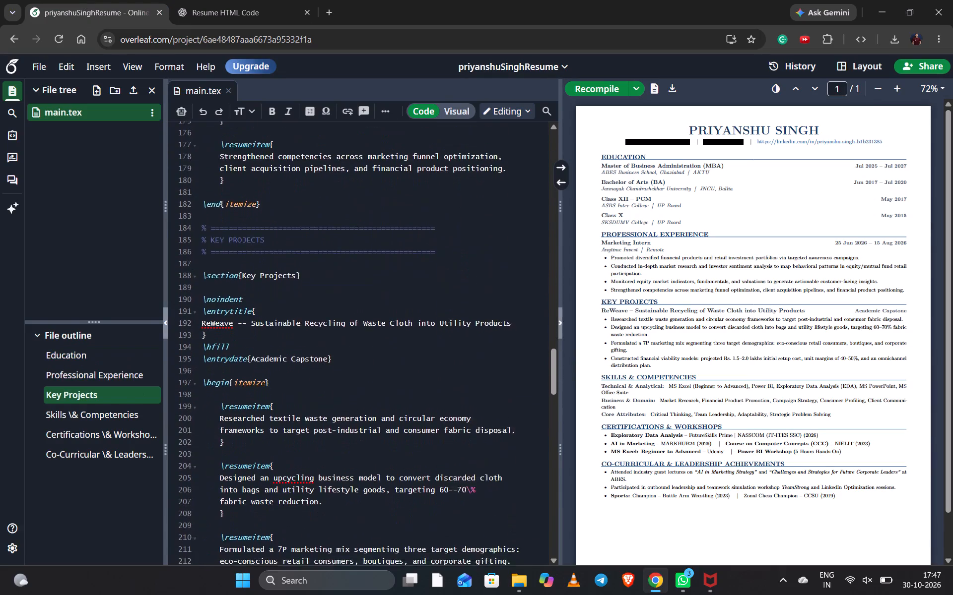
pyautogui.scroll(-1, 314, 370)
pyautogui.scroll(2, 314, 370)
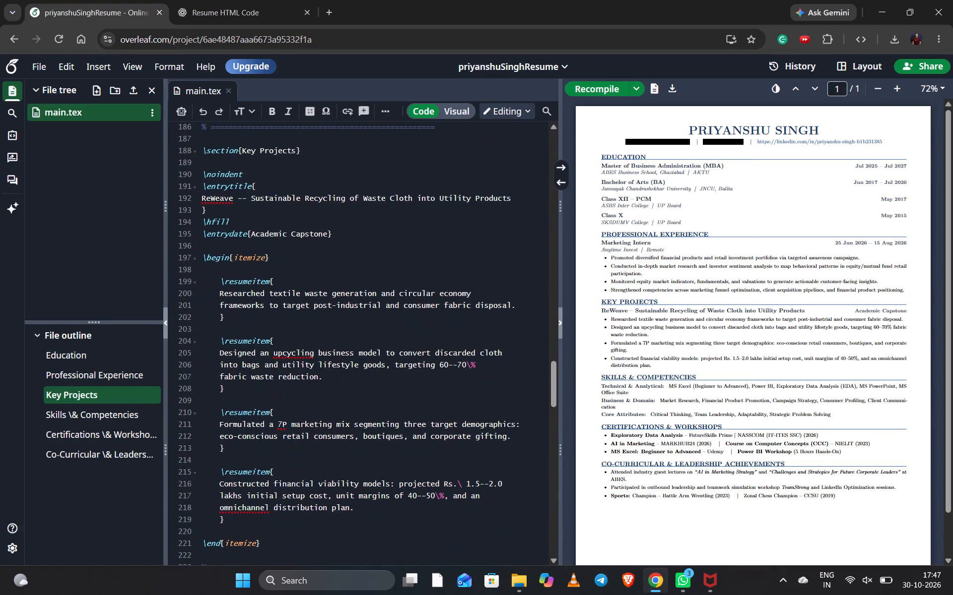
pyautogui.scroll(1, 314, 370)
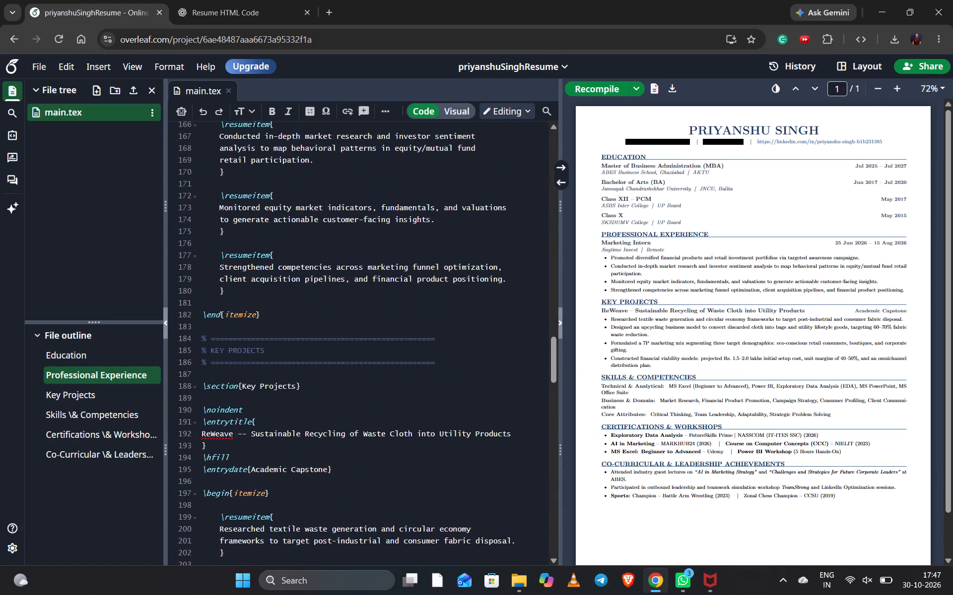